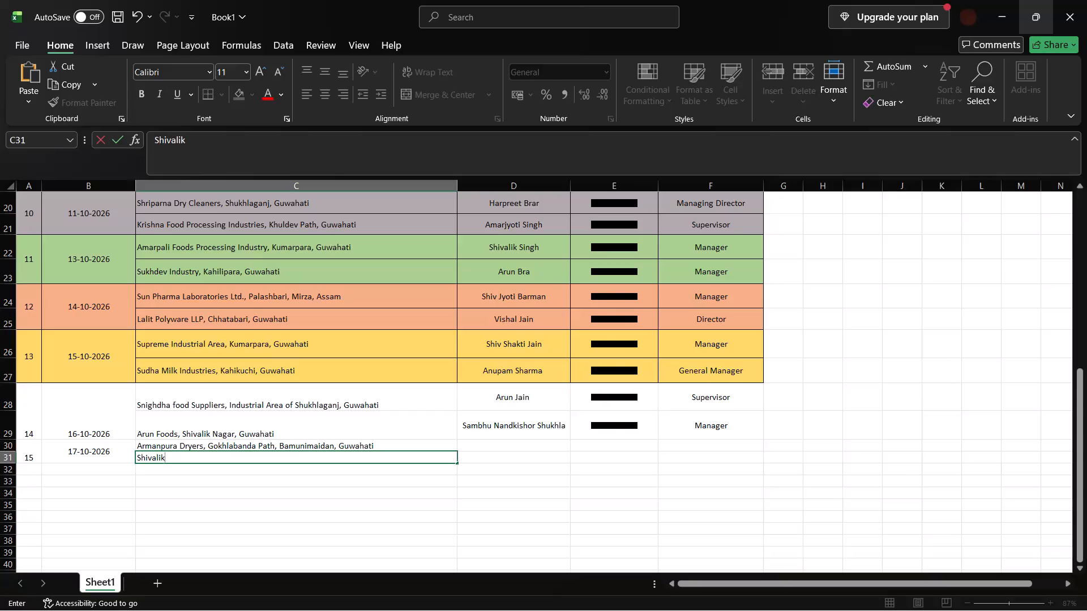
Replace the partial entry in cell C31 with the company and location "MKD Pharma, Sushilaganj, Guwahati".
key(BackSpace)
key(BackSpace)
key(BackSpace)
key(BackSpace)
key(BackSpace)
key(BackSpace)
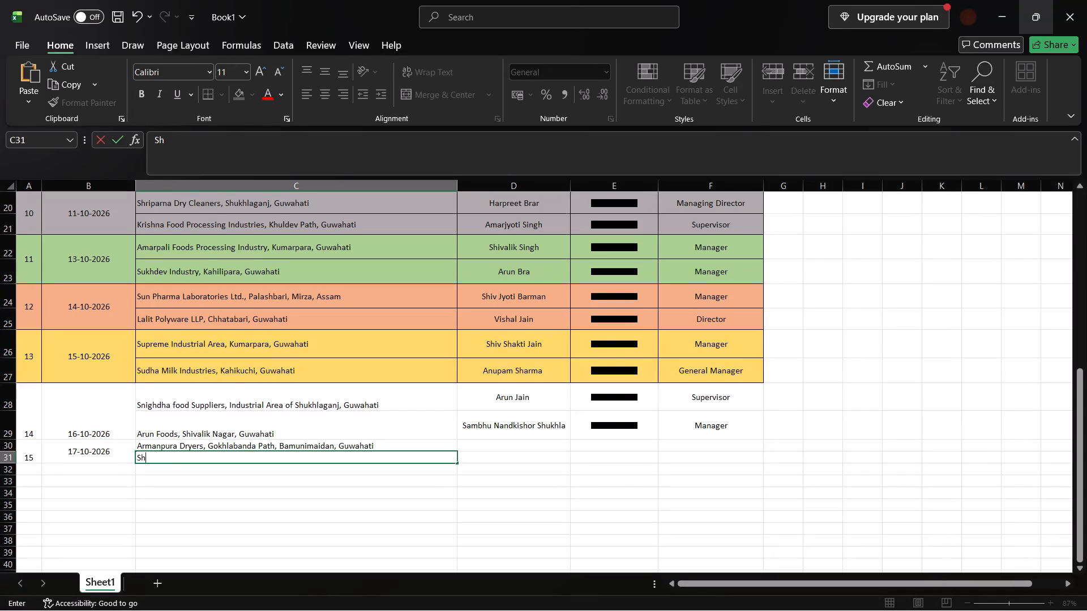
key(BackSpace)
key(BackSpace)
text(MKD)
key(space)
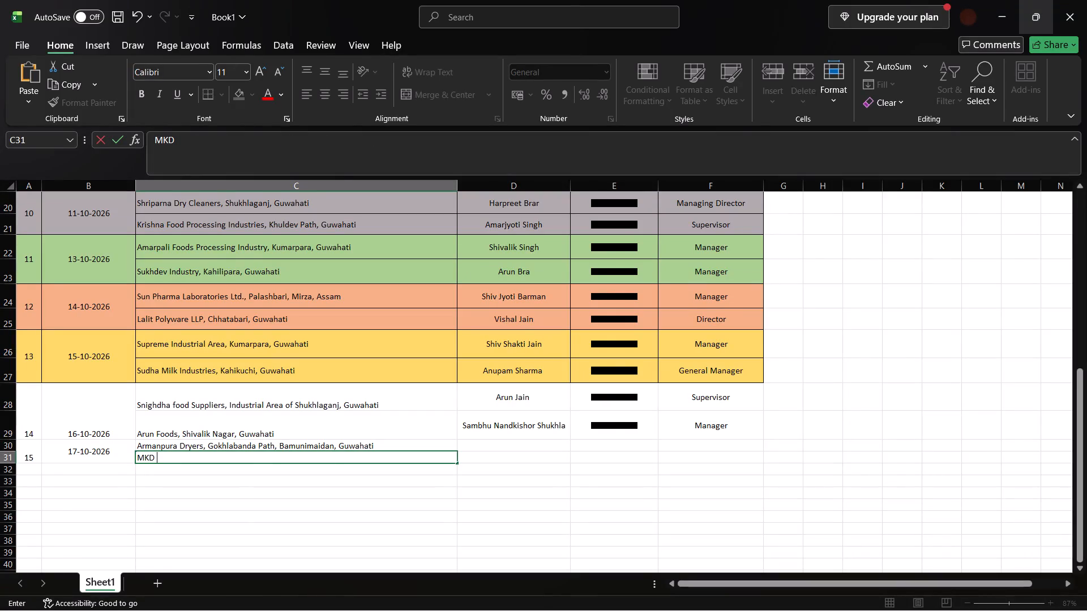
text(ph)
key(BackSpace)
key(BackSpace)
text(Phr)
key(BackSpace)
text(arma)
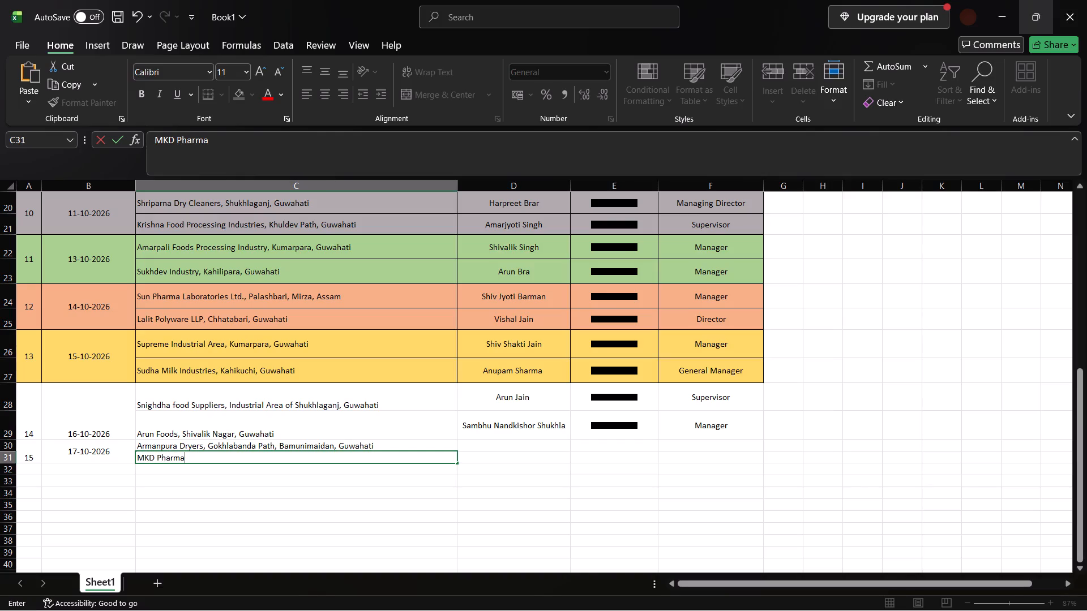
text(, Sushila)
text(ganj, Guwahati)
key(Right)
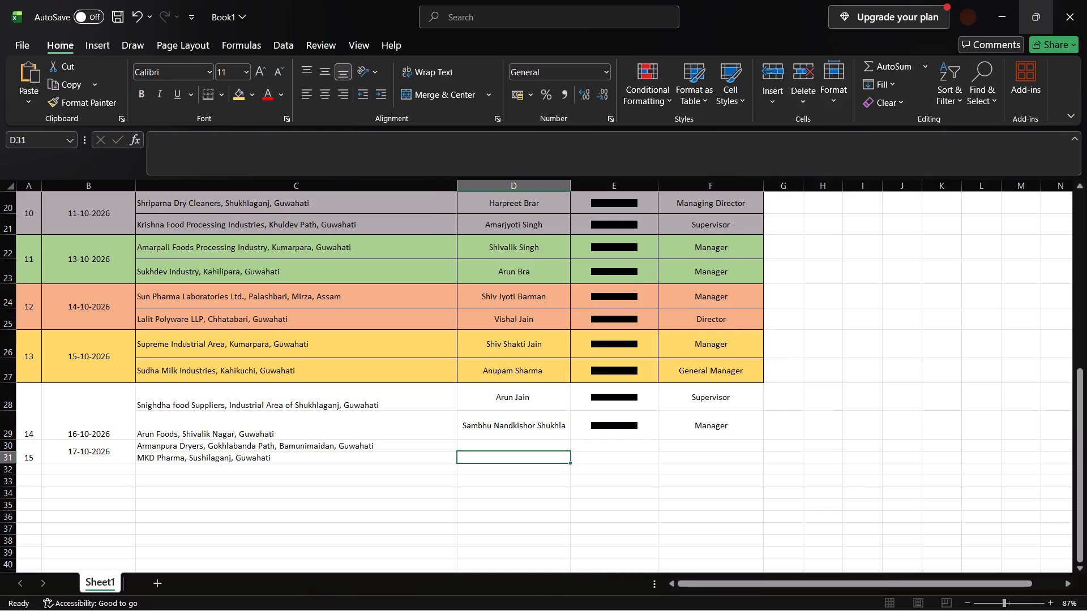
Enter the contact person's name for Armanpura Dryers in cell D30, using a first initial and surname.
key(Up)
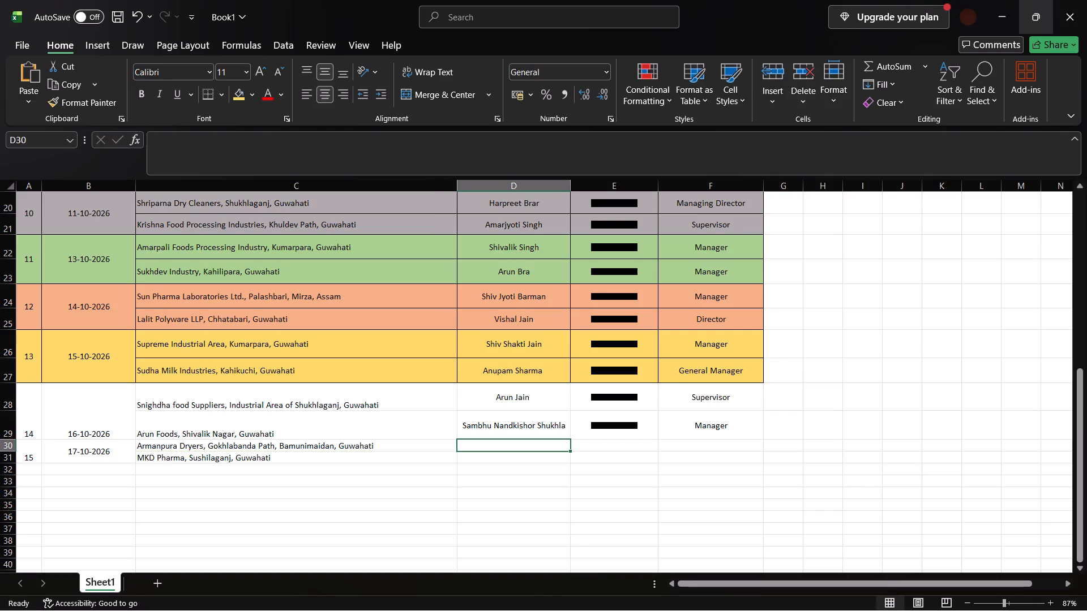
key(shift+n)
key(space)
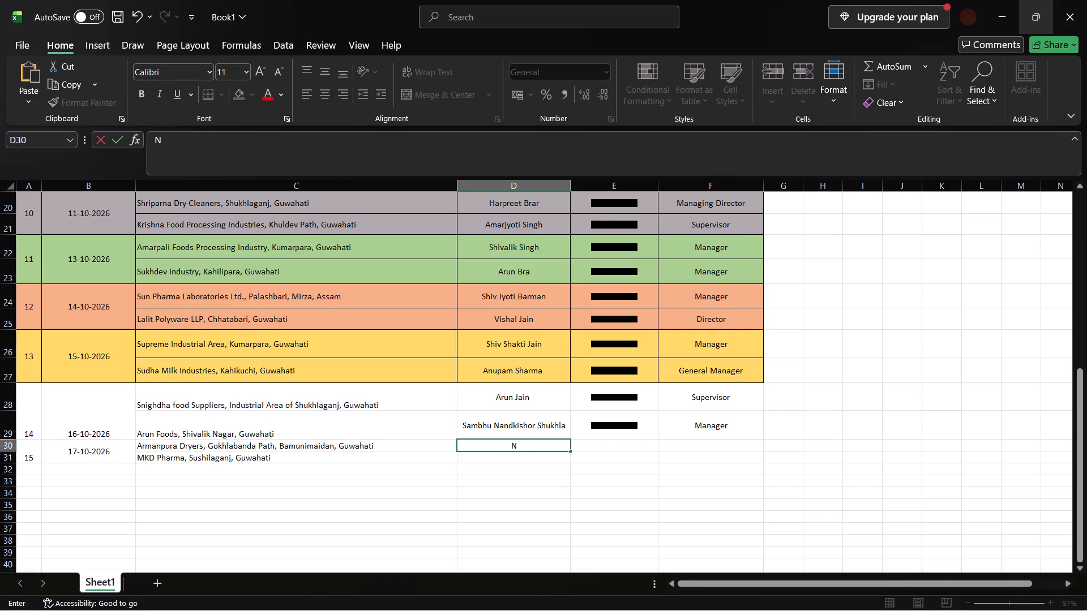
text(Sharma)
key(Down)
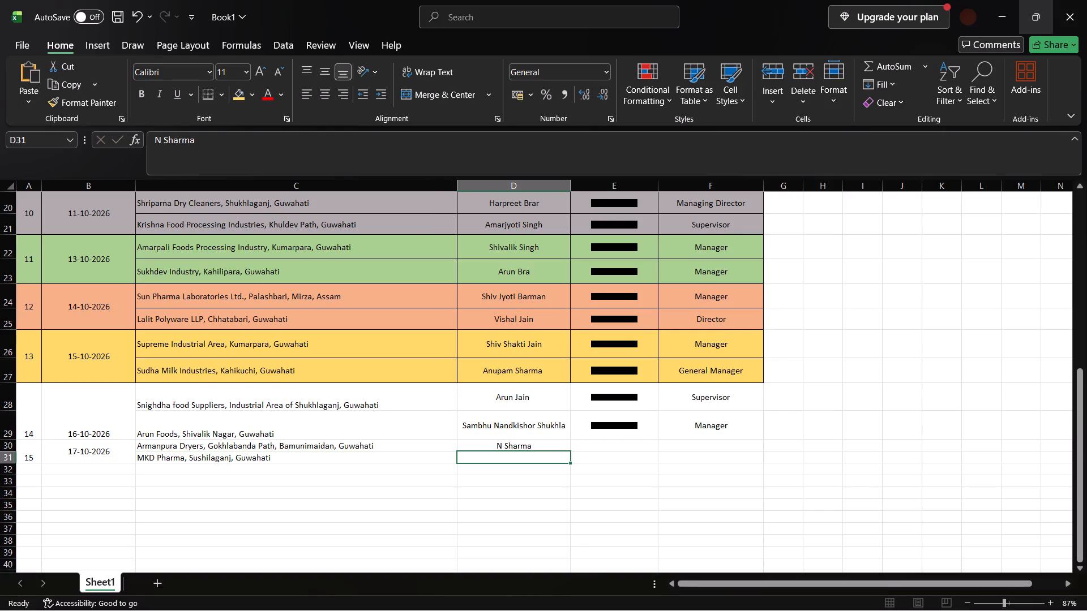
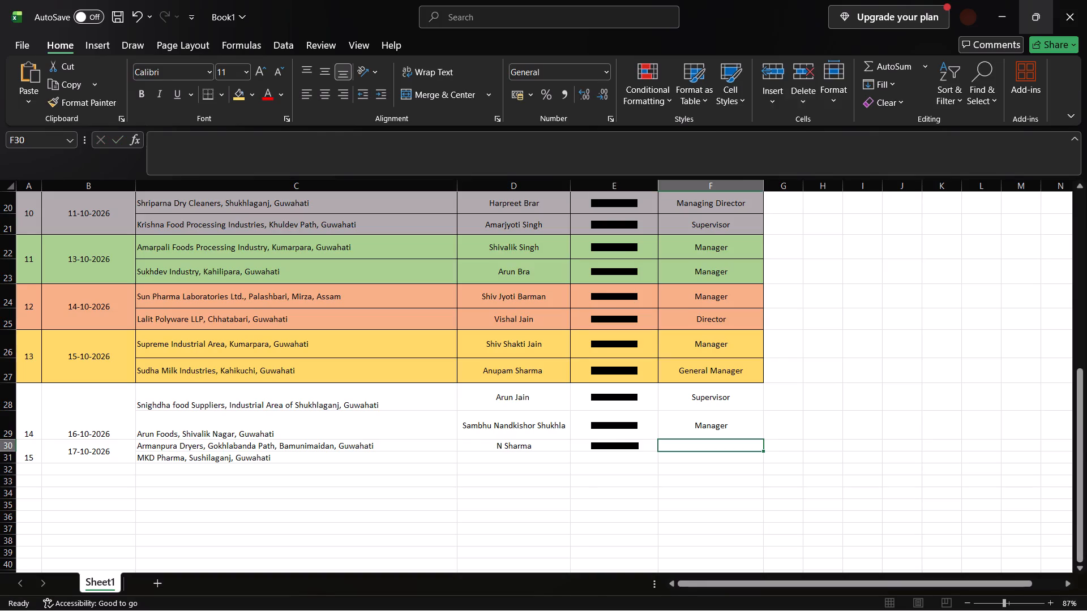
Enter the designation "Supervisor" for the Armanpura Dryers contact in cell F30.
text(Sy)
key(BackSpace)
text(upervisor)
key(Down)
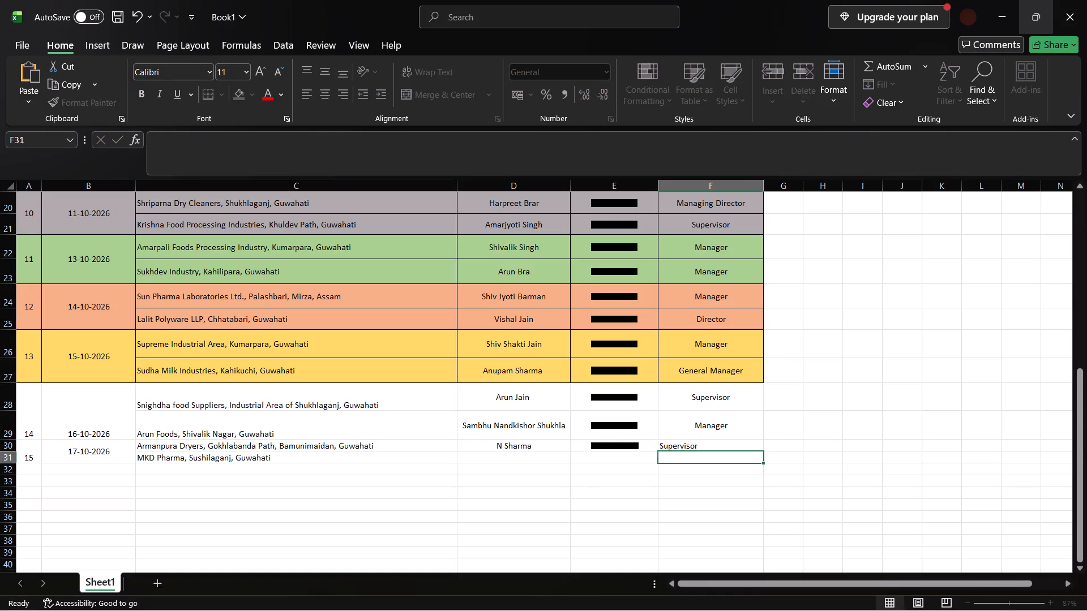
Complete the MKD Pharma contact details in row 31 with the contact person's name, phone number and designation "Manager".
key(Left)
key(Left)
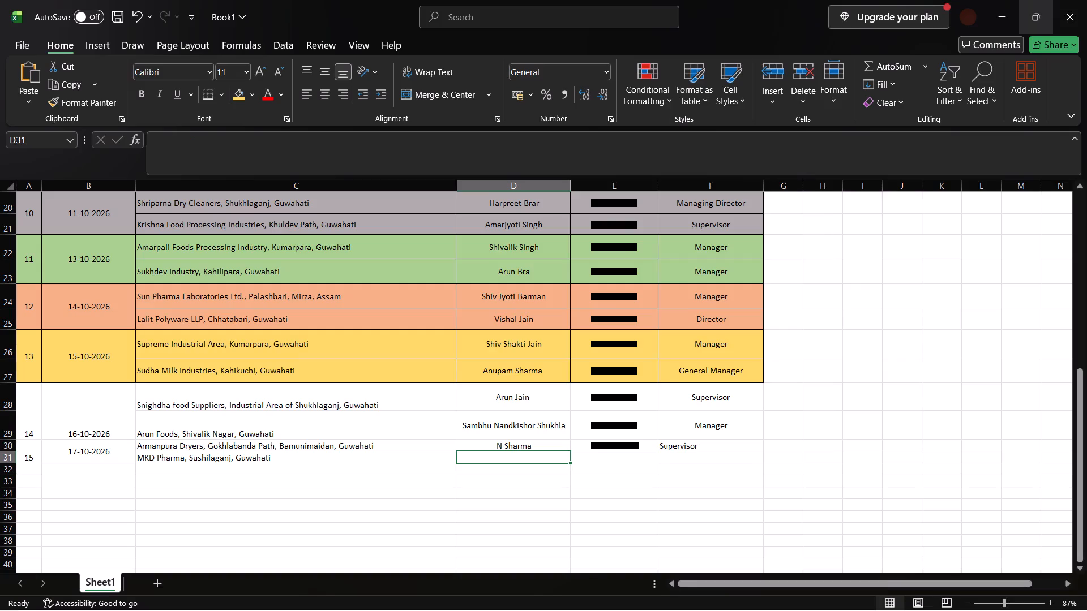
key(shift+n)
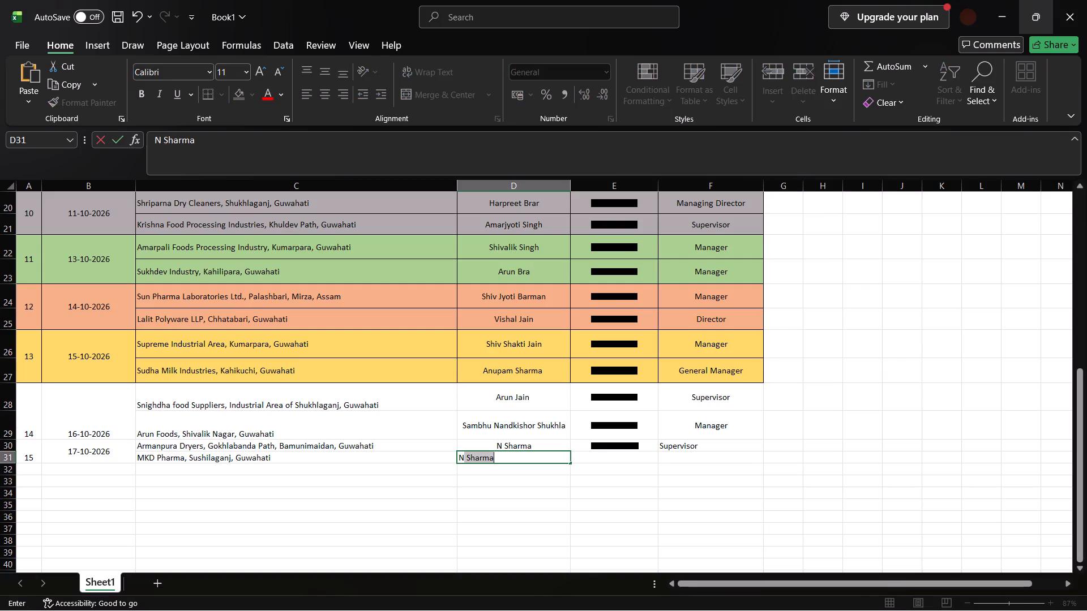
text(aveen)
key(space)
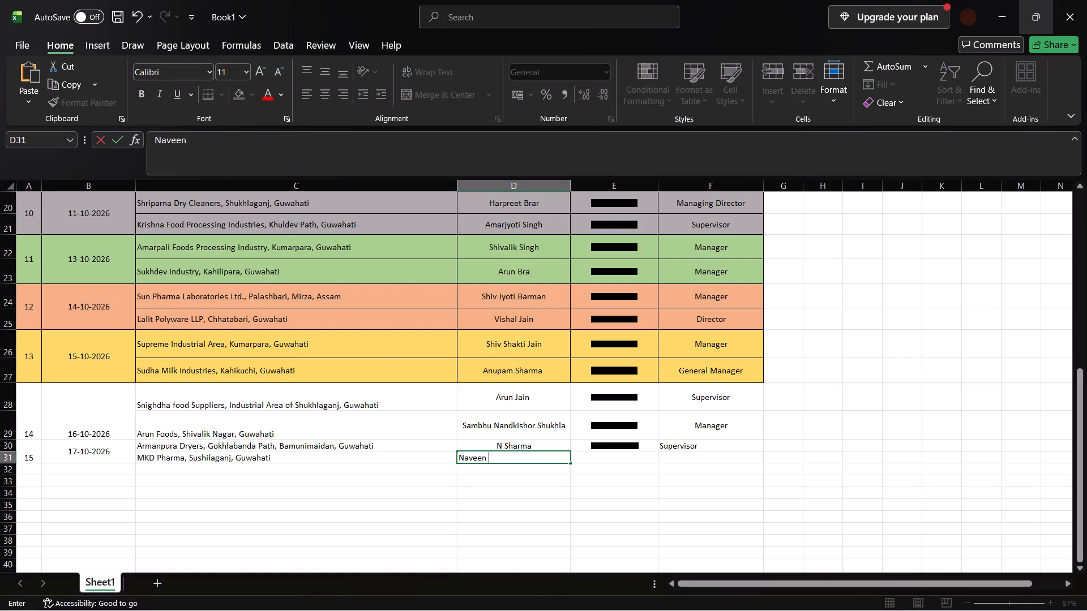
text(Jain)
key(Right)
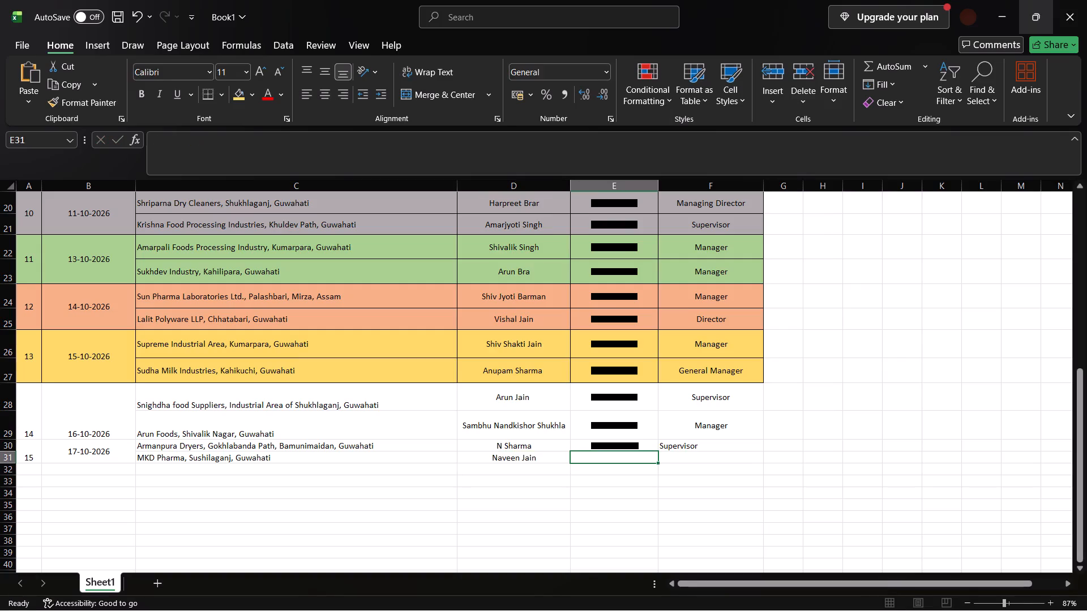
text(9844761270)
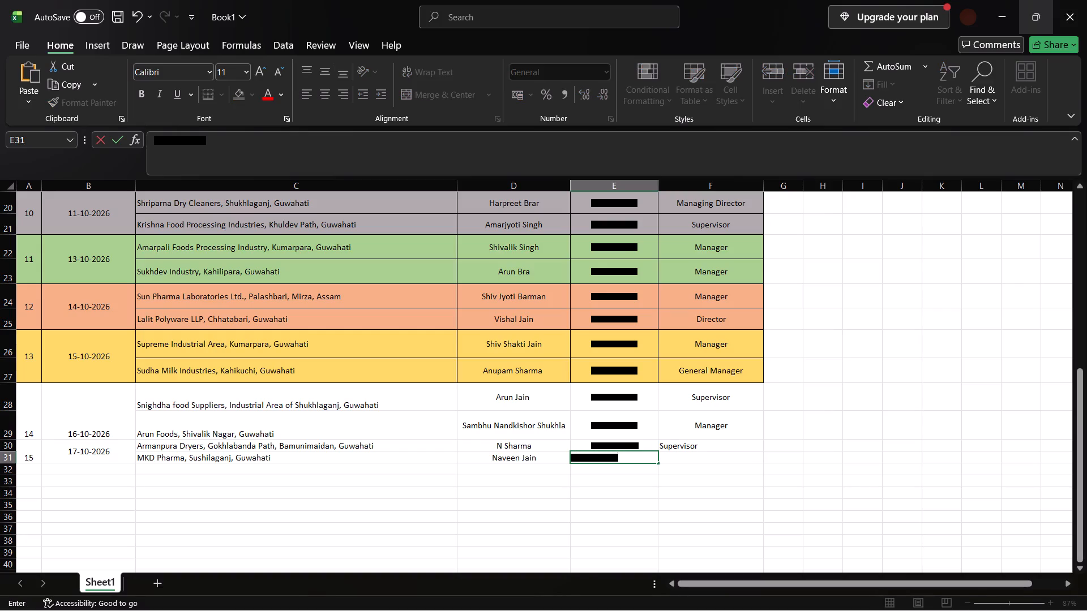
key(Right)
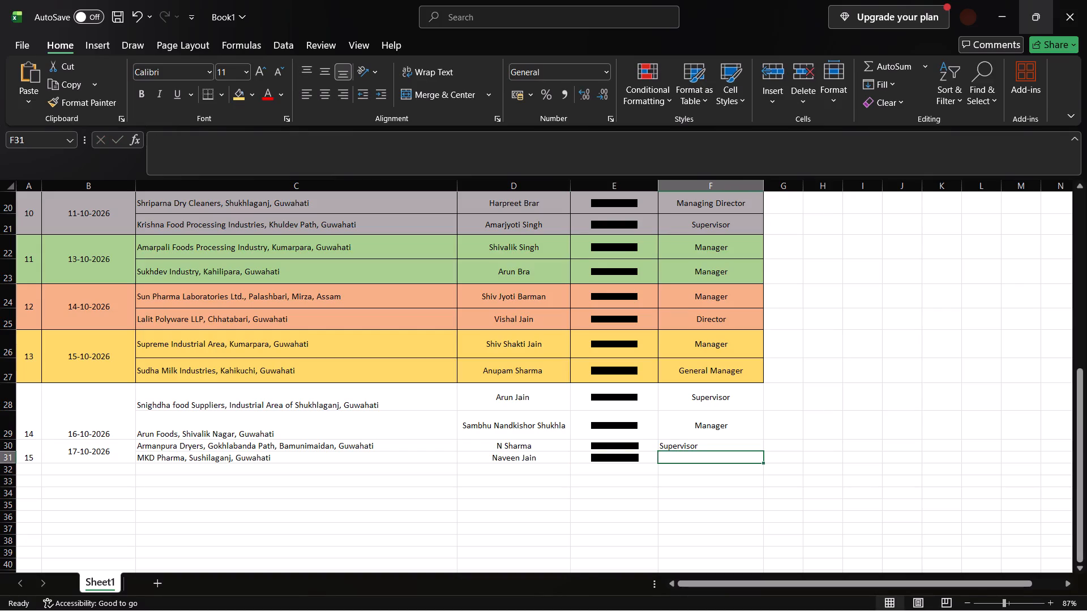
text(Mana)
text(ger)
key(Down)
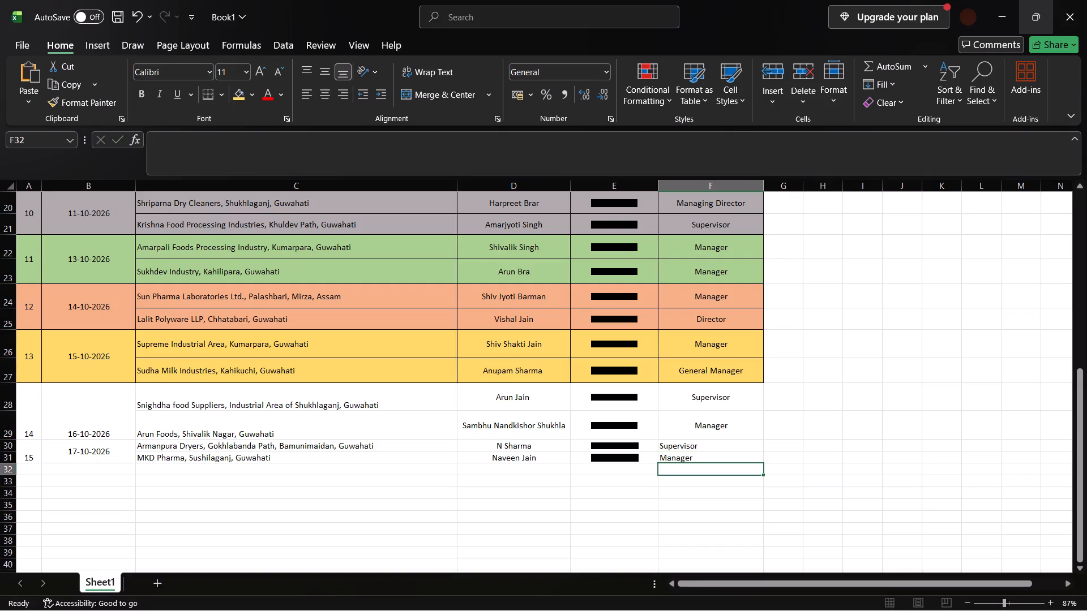
Center the contact names, phone numbers and designations in D28:F31 horizontally and vertically.
drag(508, 381, 658, 447)
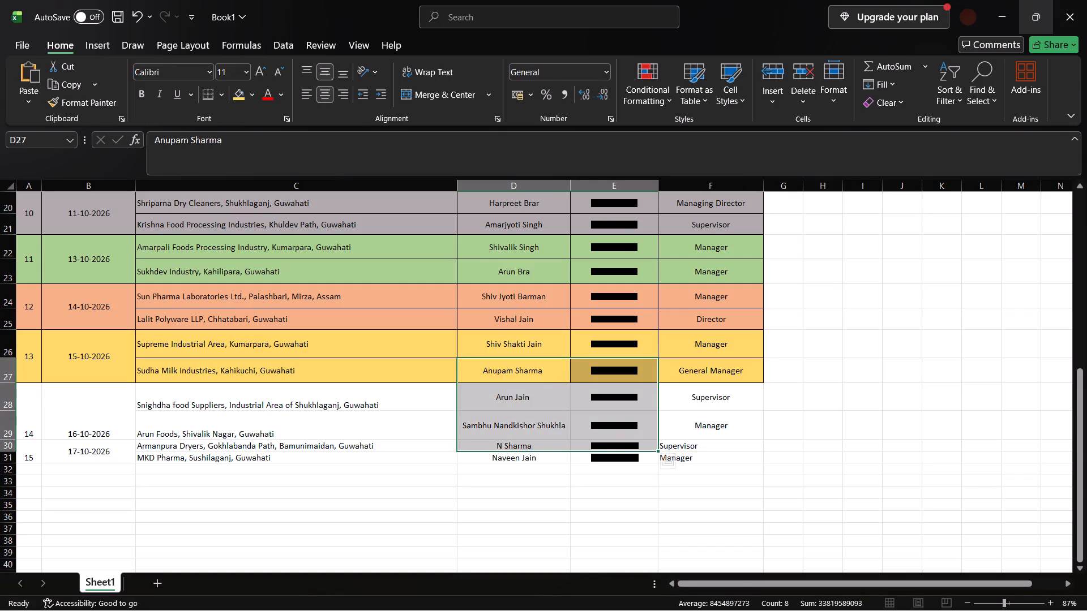
drag(512, 397, 717, 453)
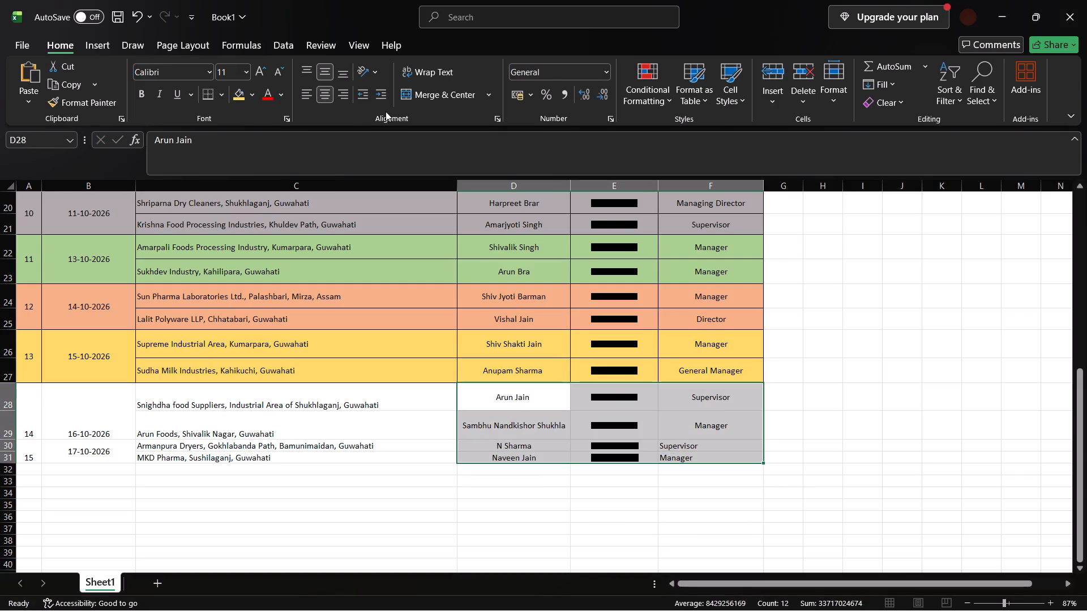
click(335, 92)
drag(335, 92, 328, 92)
click(328, 92)
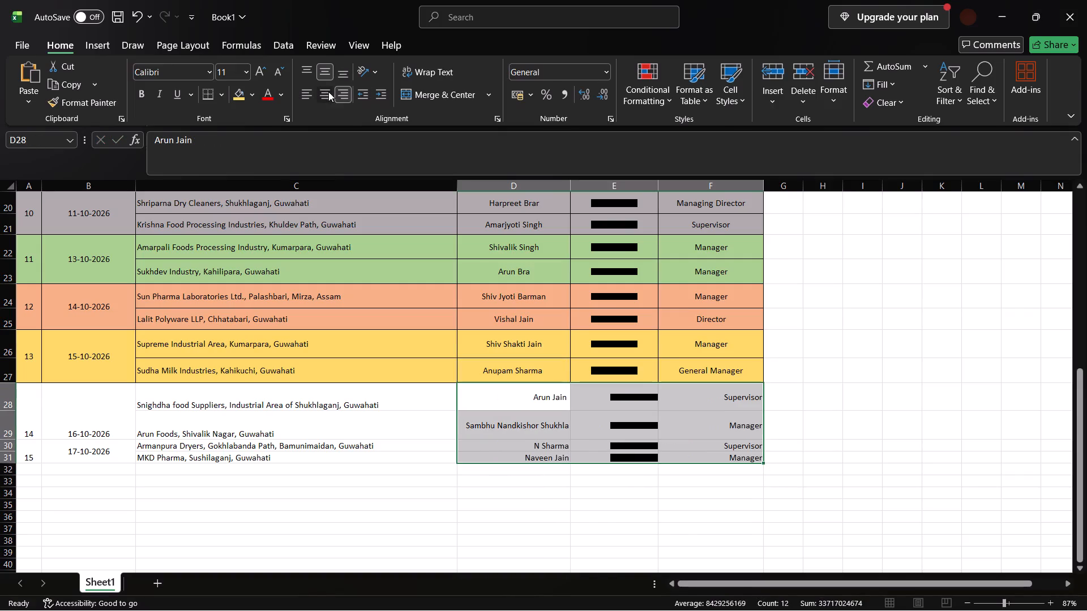
click(325, 68)
click(325, 68)
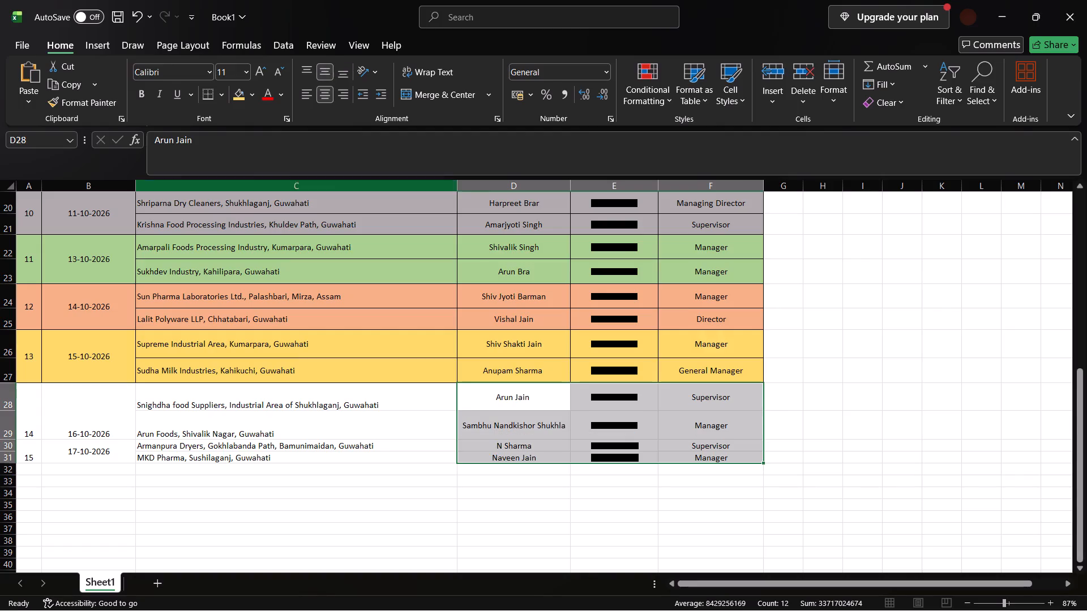
Increase the heights of rows 30 and 31 to roughly match the taller rows above.
drag(3, 451, 8, 467)
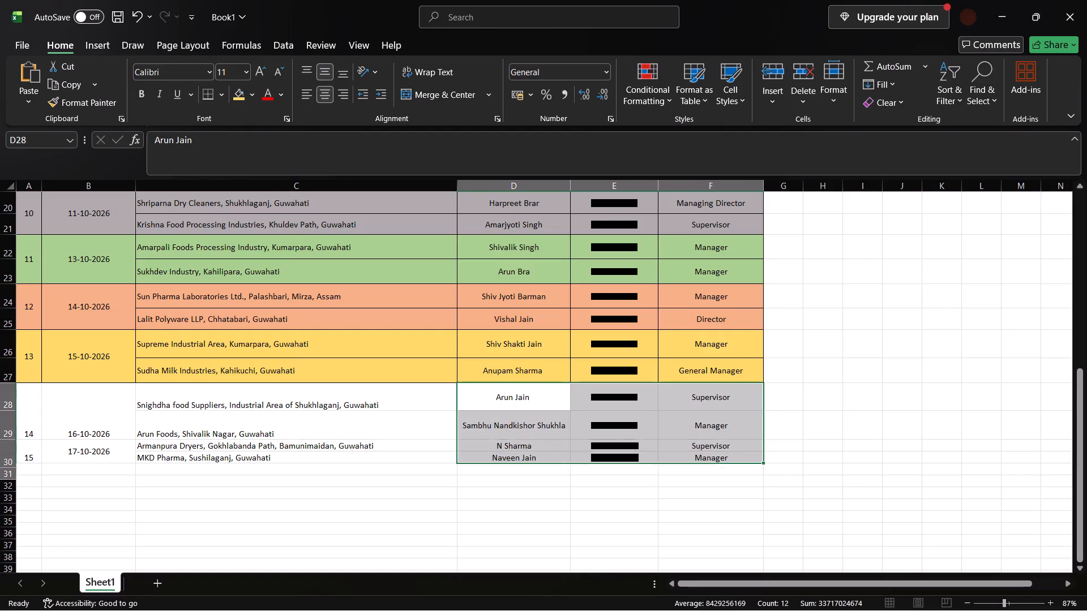
drag(9, 466, 11, 449)
drag(11, 449, 12, 460)
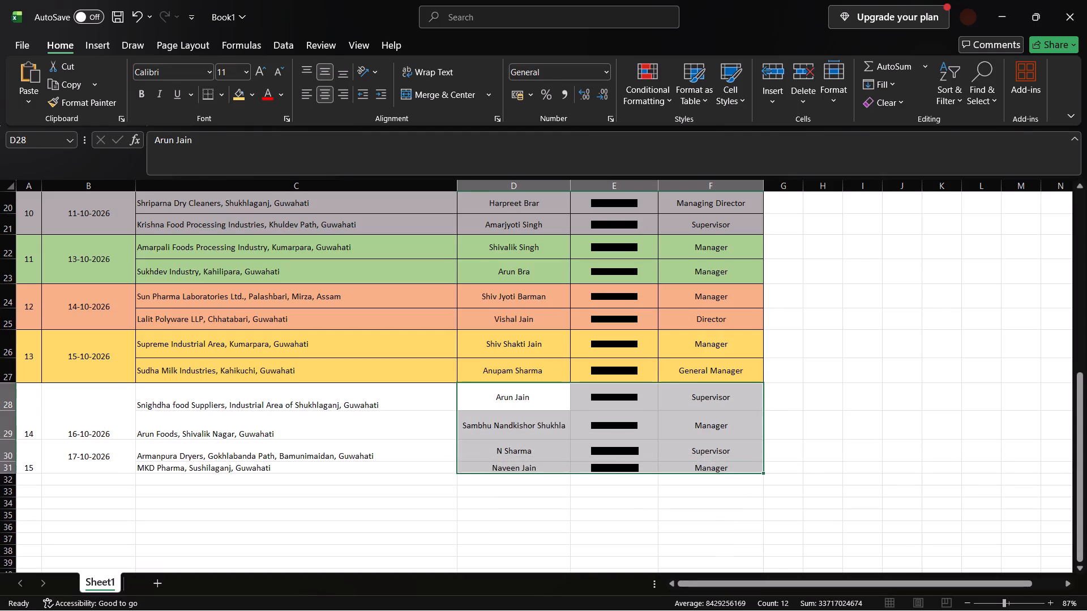
drag(6, 472, 6, 481)
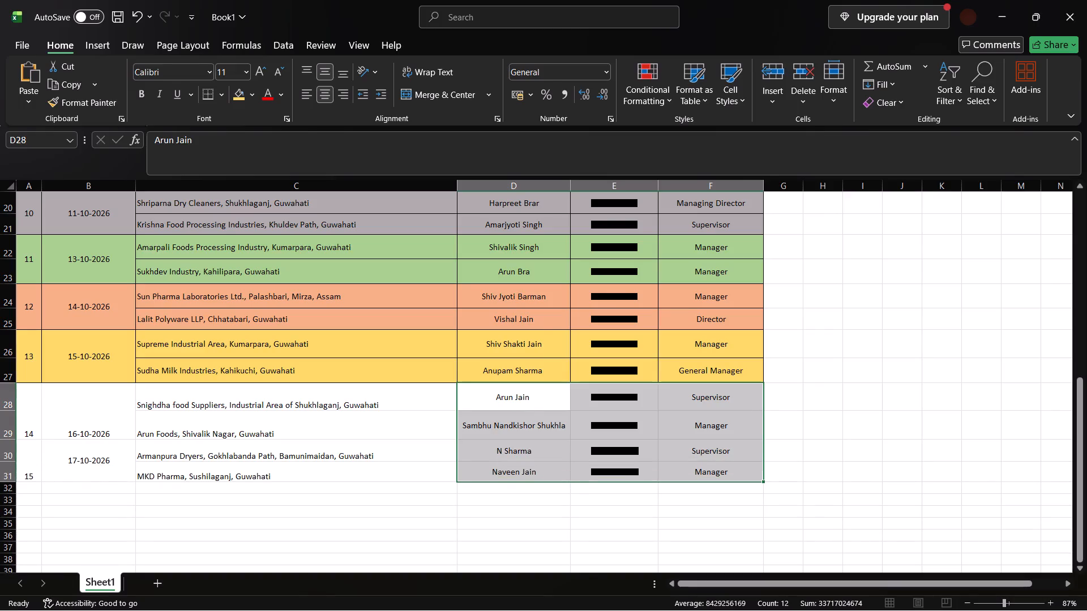
Align the company entries in C28:C31 left horizontally and to the middle vertically.
drag(191, 404, 195, 472)
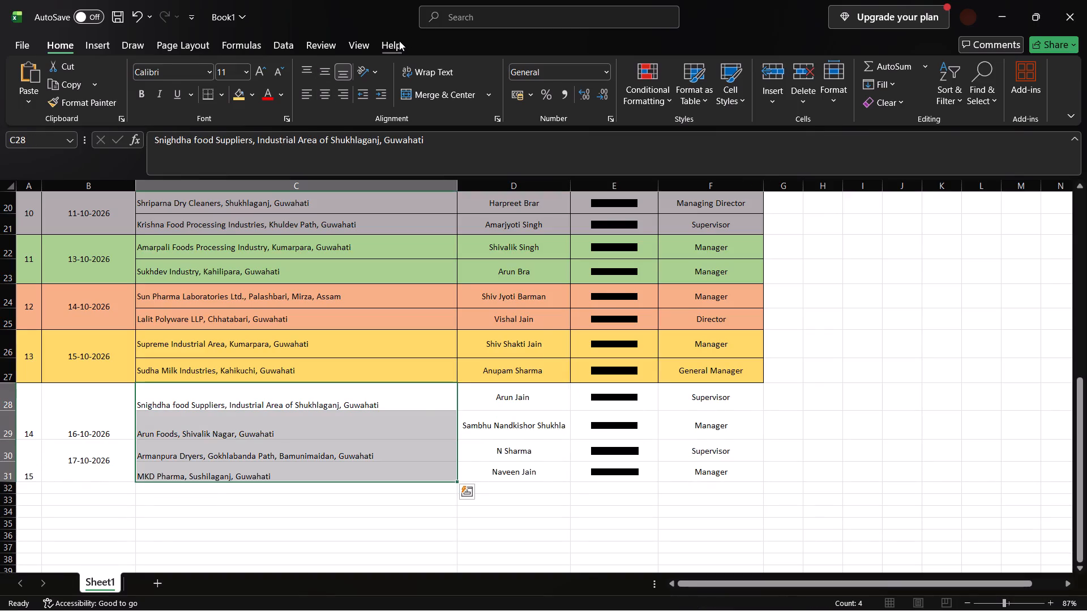
click(324, 98)
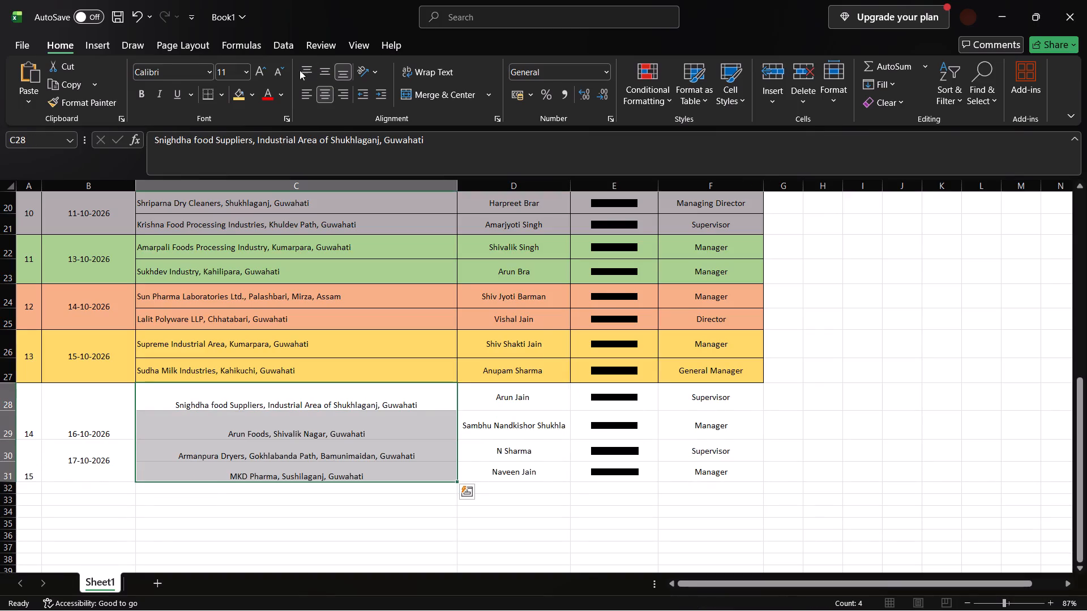
click(306, 94)
click(328, 73)
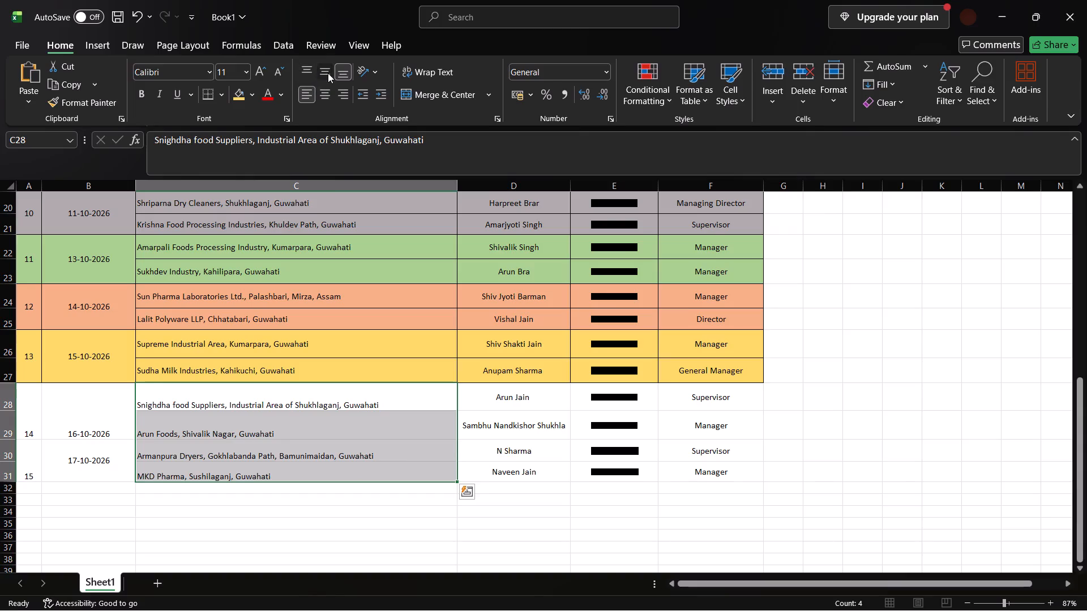
Middle-align the serial numbers 14 and 15 vertically in A28:A31.
drag(29, 410, 31, 467)
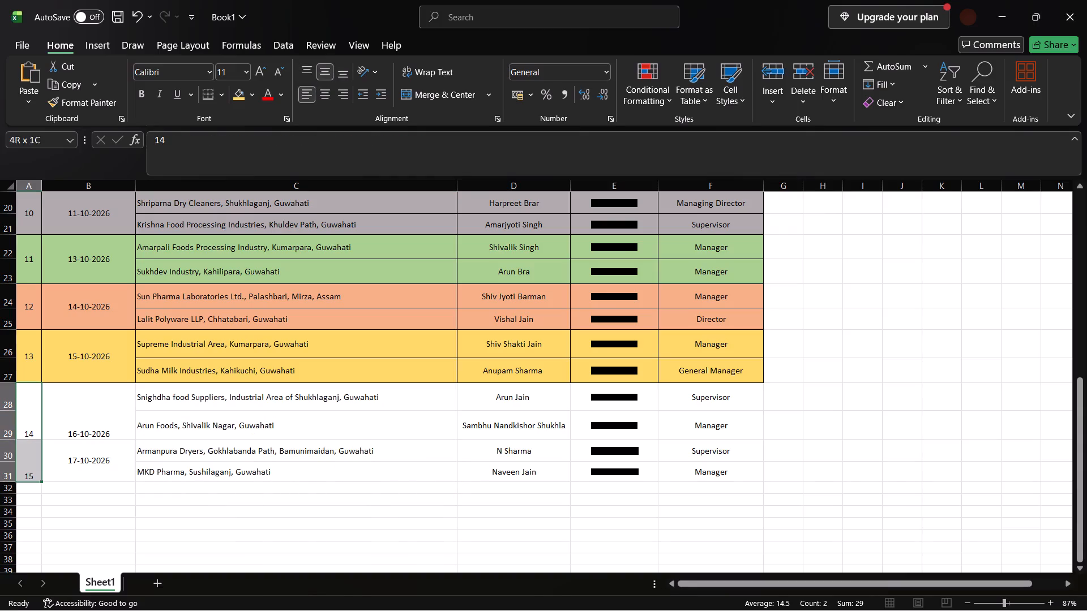
drag(31, 467, 31, 470)
click(323, 72)
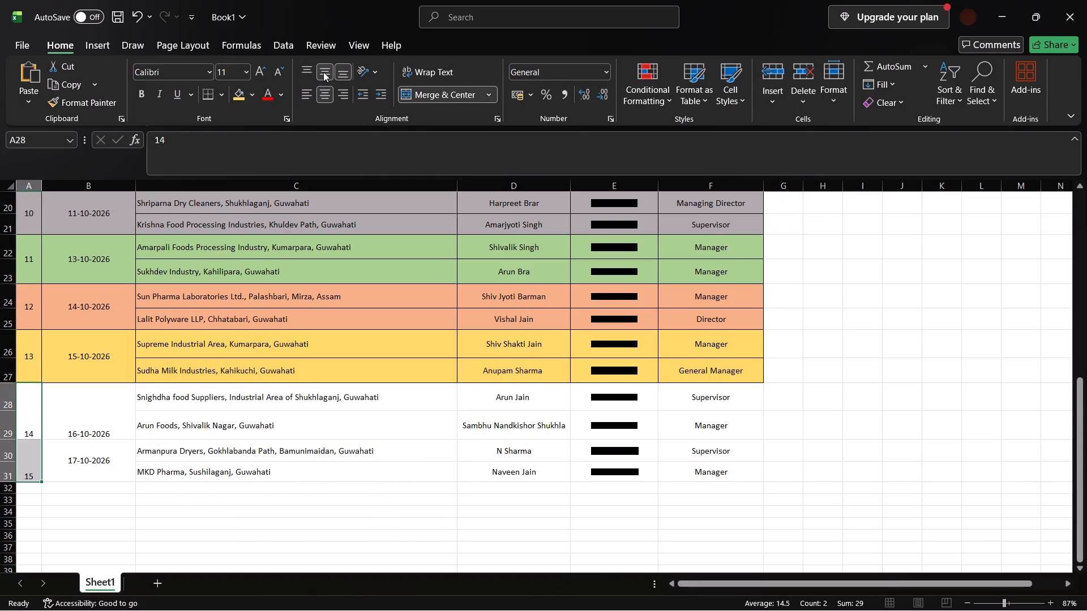
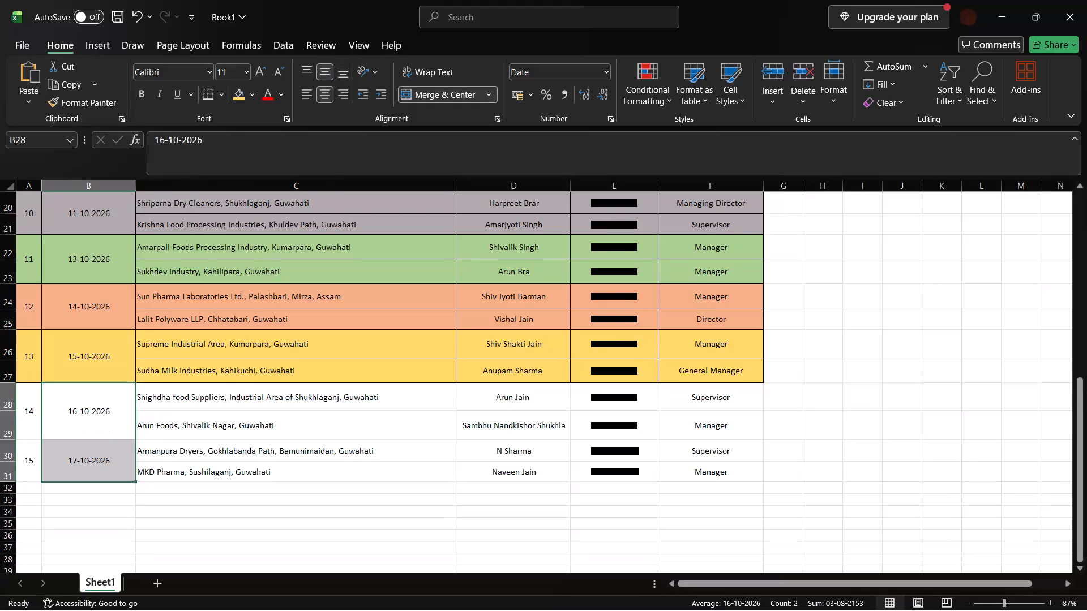
Fill the 16-10-2026 entry in A28:F29 with a medium-light blue background.
drag(38, 408, 442, 371)
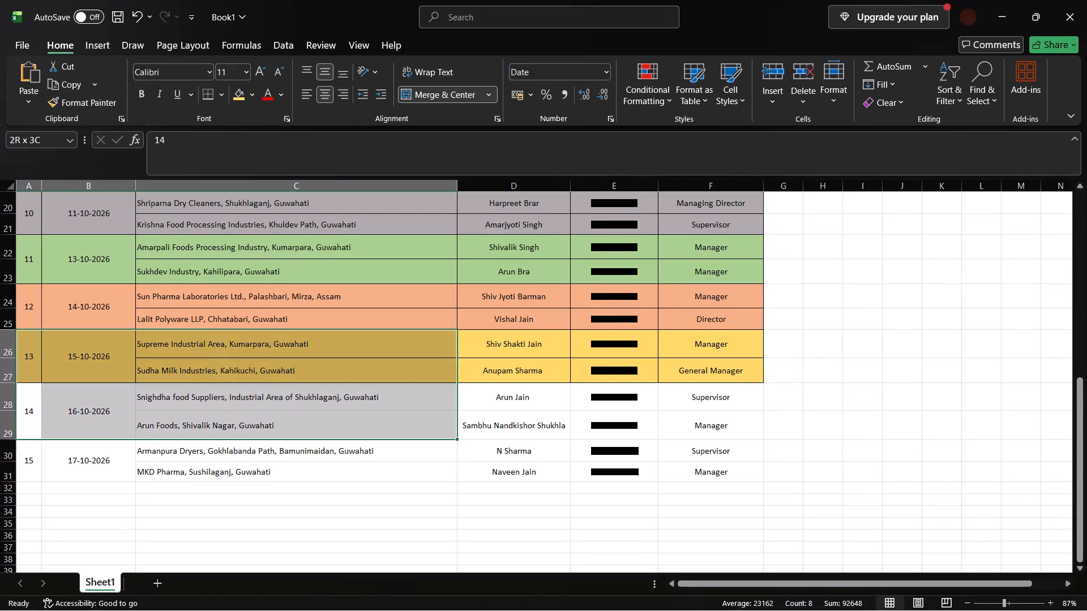
drag(442, 371, 714, 395)
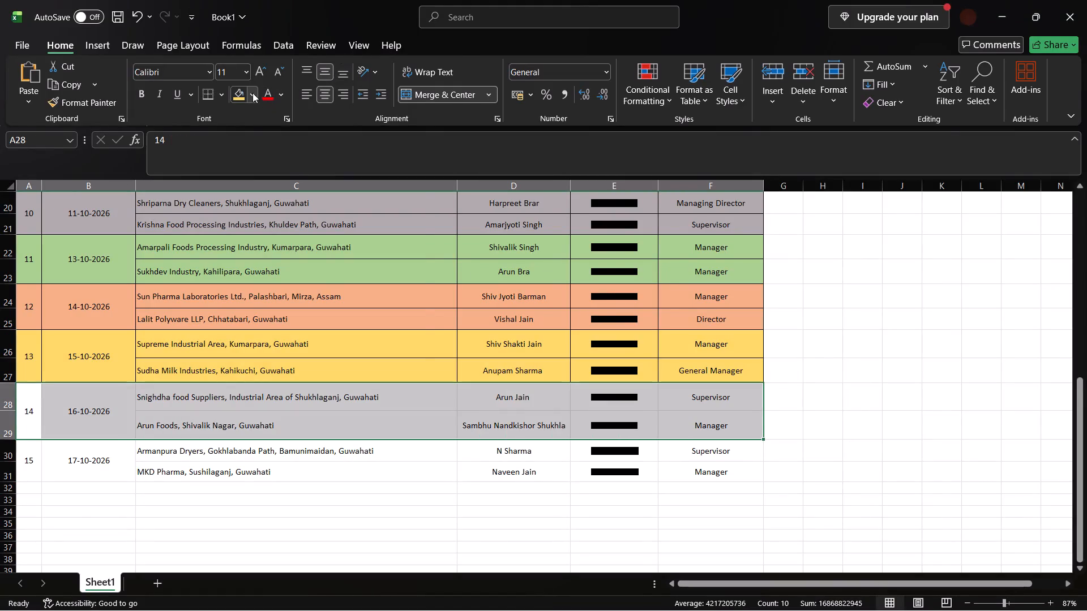
click(253, 93)
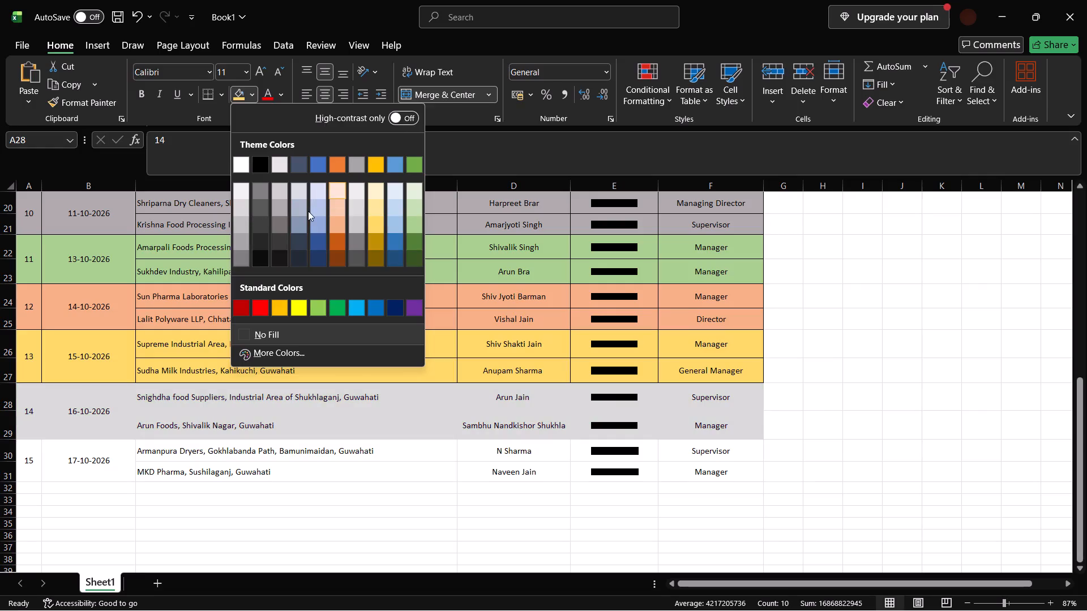
click(319, 221)
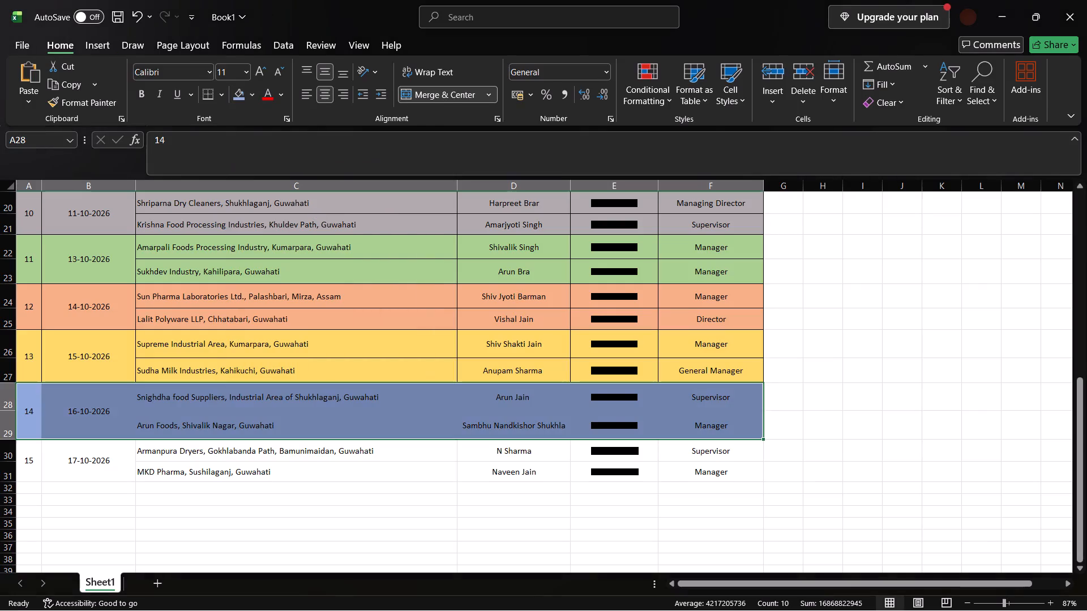
Fill the 17-10-2026 entry in A30:F31 with the same light green as the 13-10-2026 rows.
drag(32, 450, 708, 462)
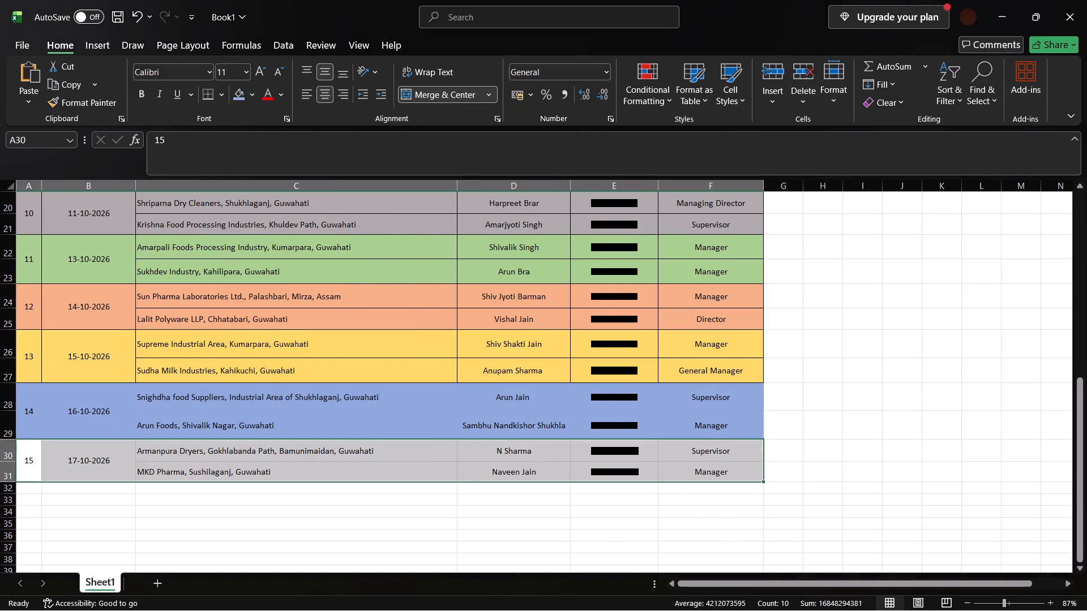
click(250, 94)
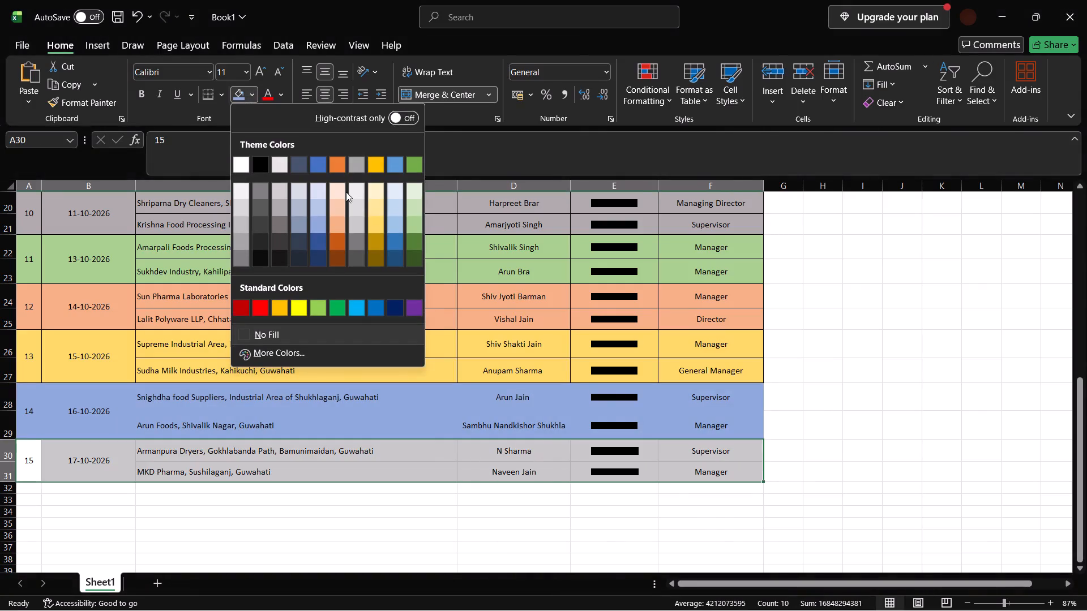
click(412, 217)
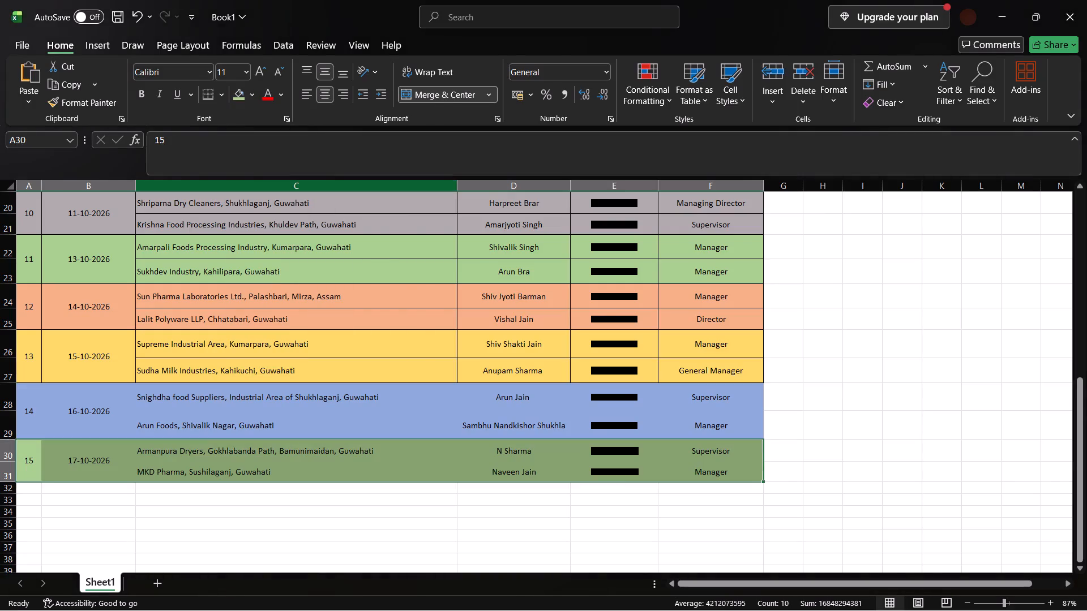
Apply thin black borders to all cells of the two new entries in A28:F31, matching the rows above.
drag(31, 412, 741, 464)
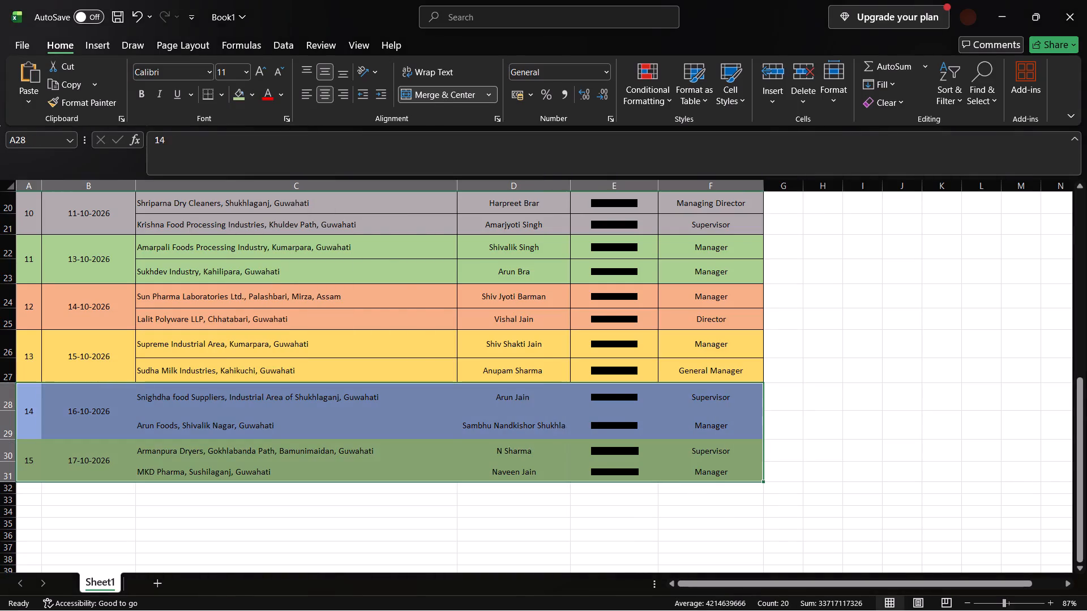
click(542, 14)
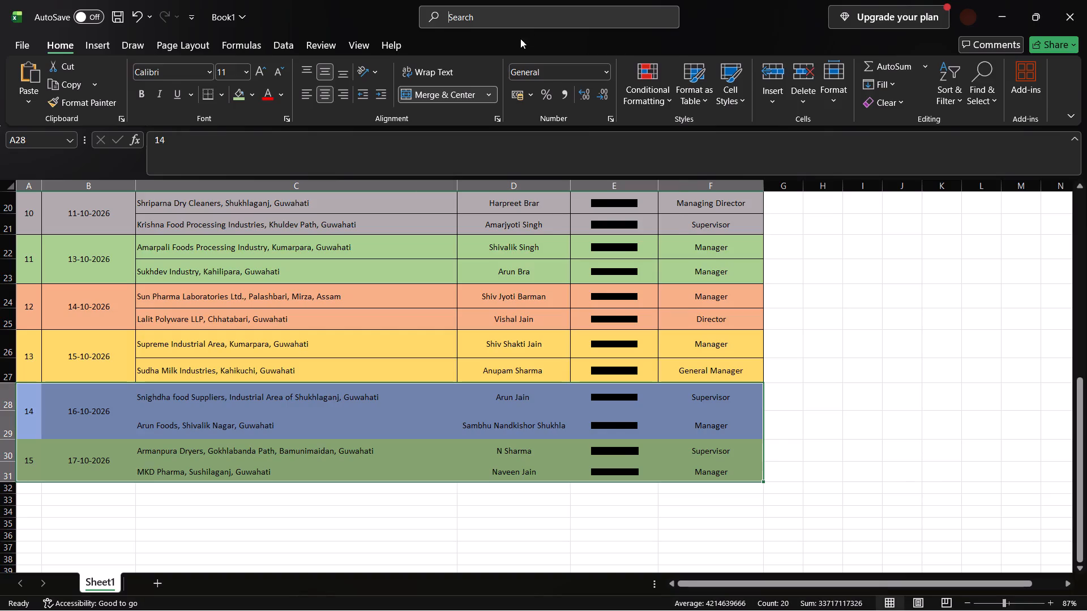
click(493, 66)
click(746, 320)
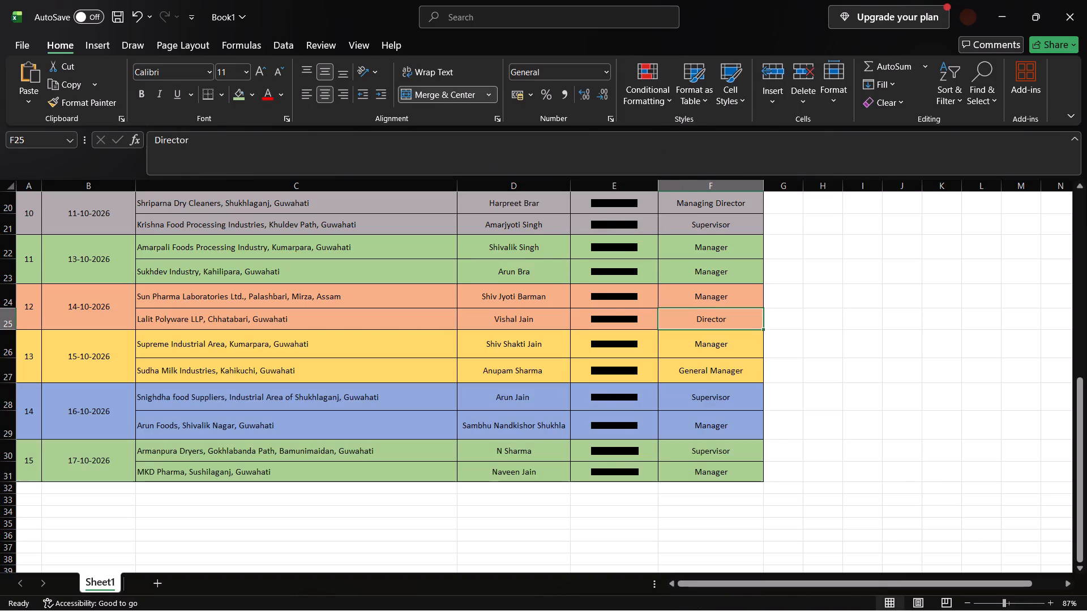
Increase the heights of rows 28 to 31 so the two new entries are slightly taller and roughly even.
drag(6, 462, 7, 468)
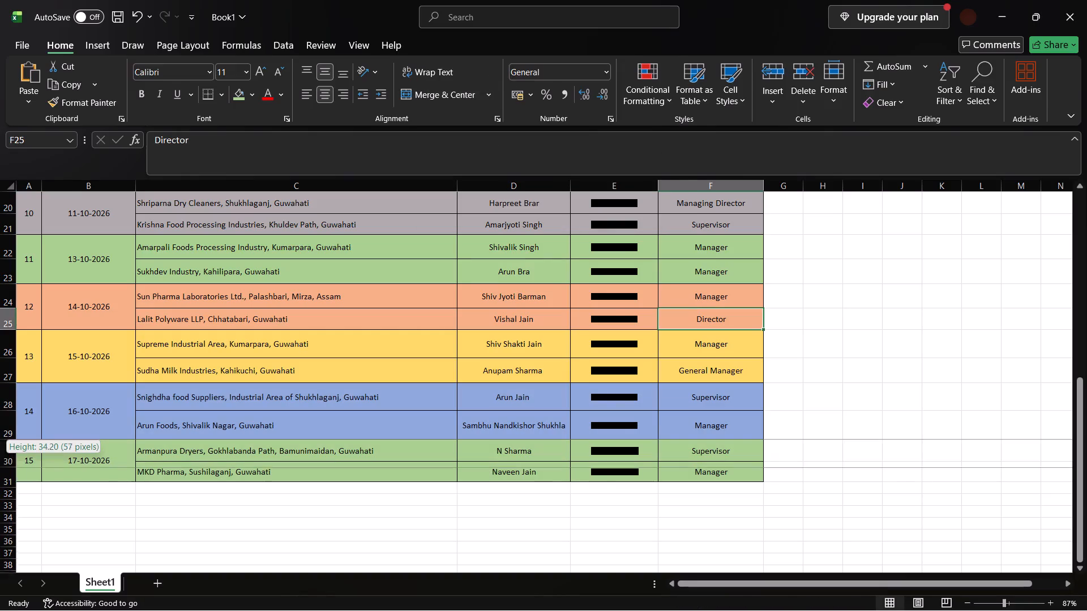
drag(7, 468, 8, 470)
drag(8, 494, 8, 500)
drag(8, 489, 8, 496)
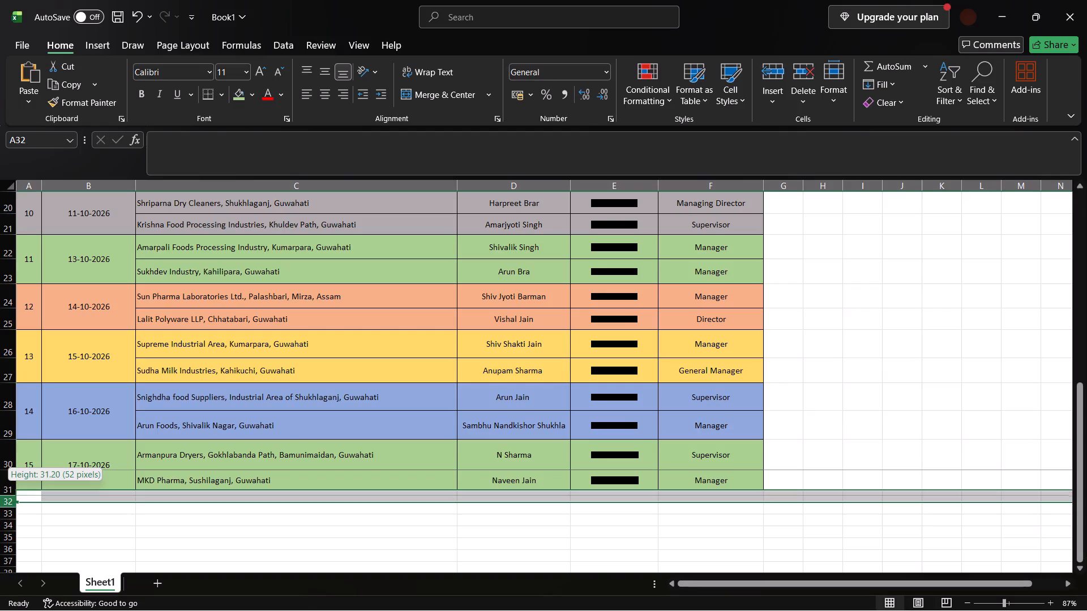
drag(8, 496, 9, 497)
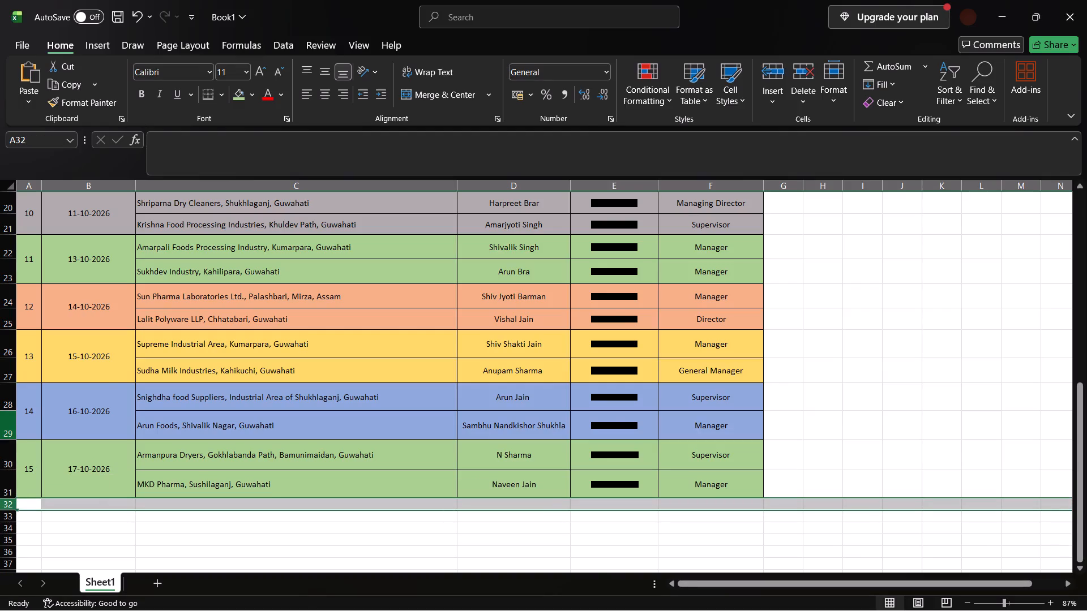
drag(8, 408, 8, 413)
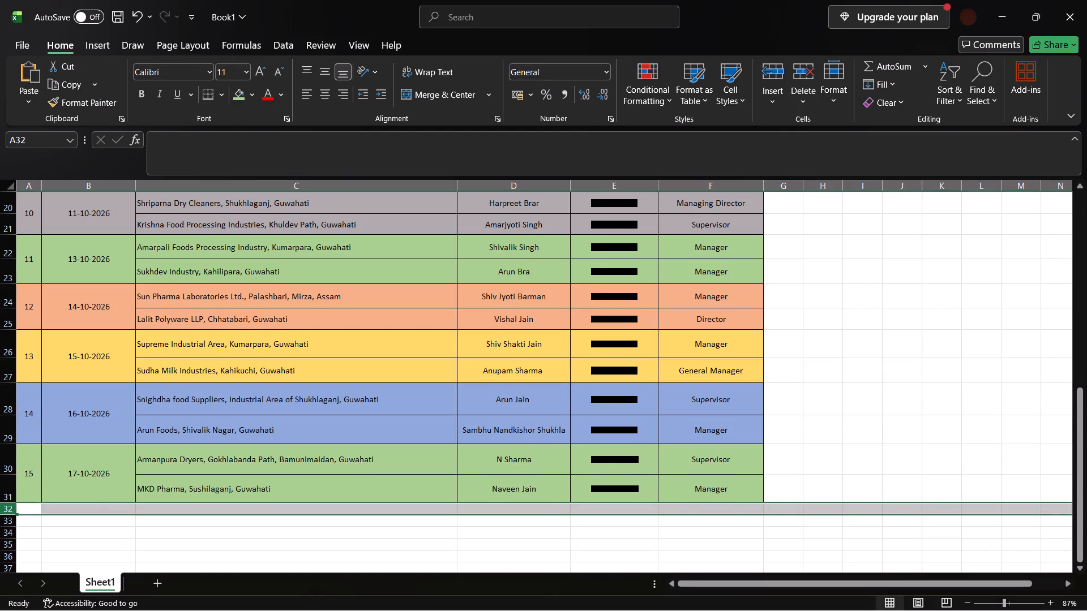
drag(7, 502, 10, 507)
click(11, 472)
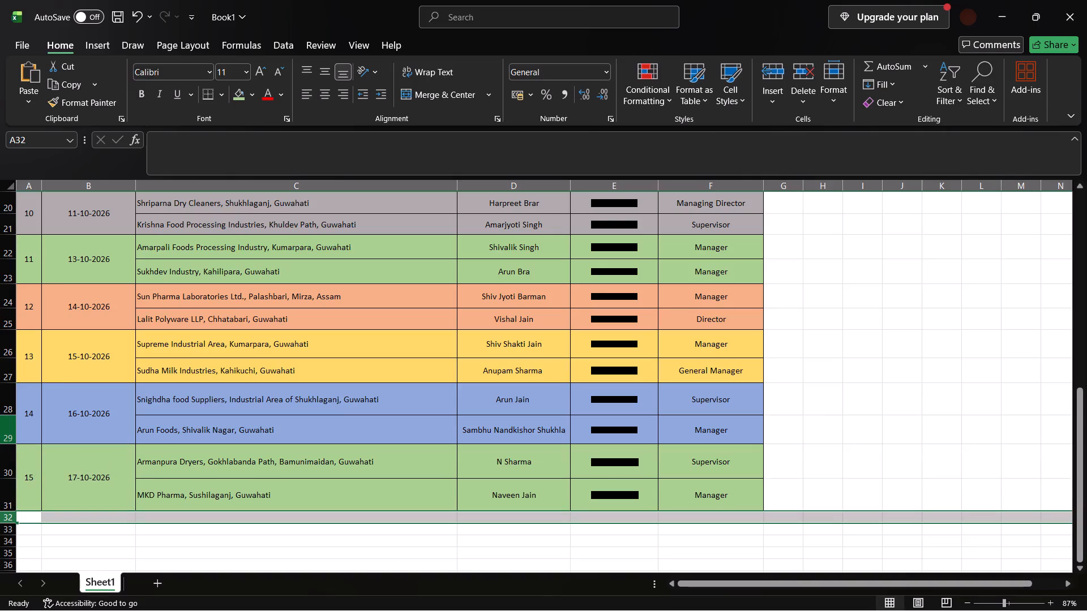
drag(6, 440, 7, 446)
drag(7, 445, 7, 451)
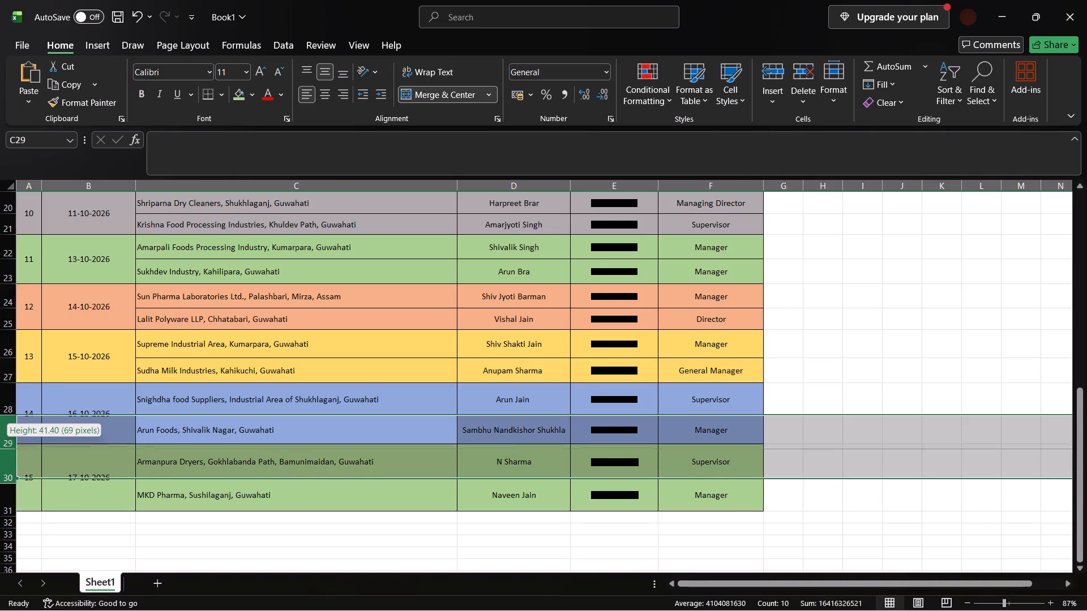
drag(7, 451, 8, 451)
click(821, 371)
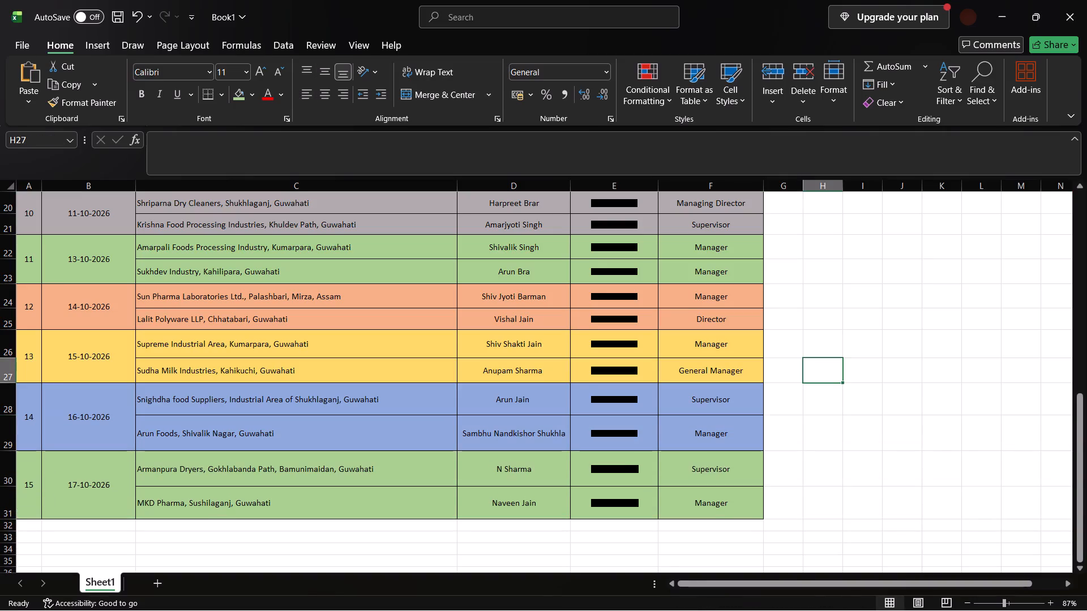
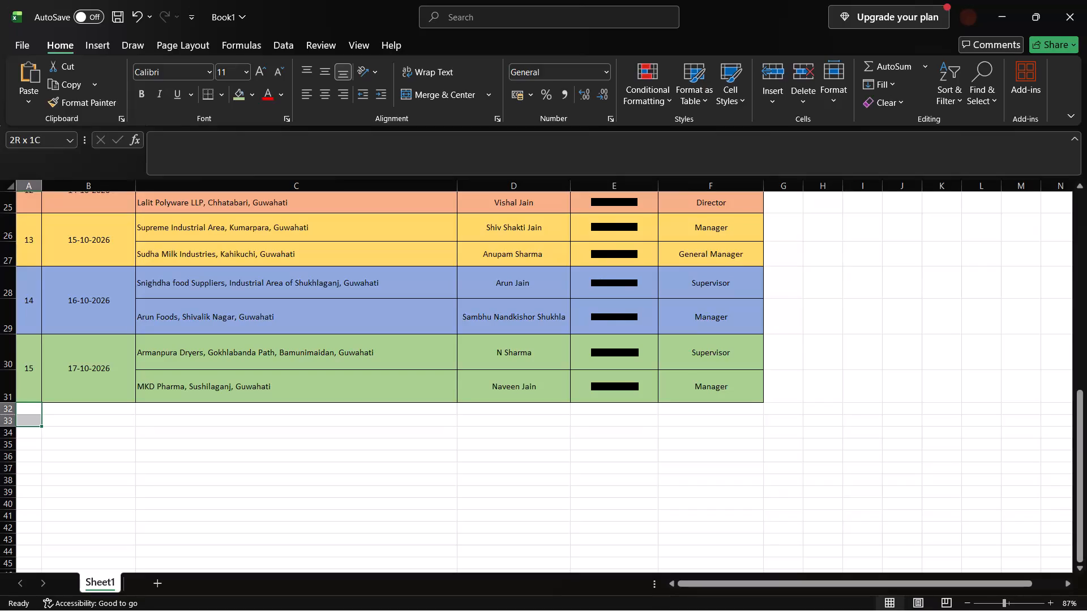
Merge and center A32:A33 and enter the serial number 16 in it.
click(427, 94)
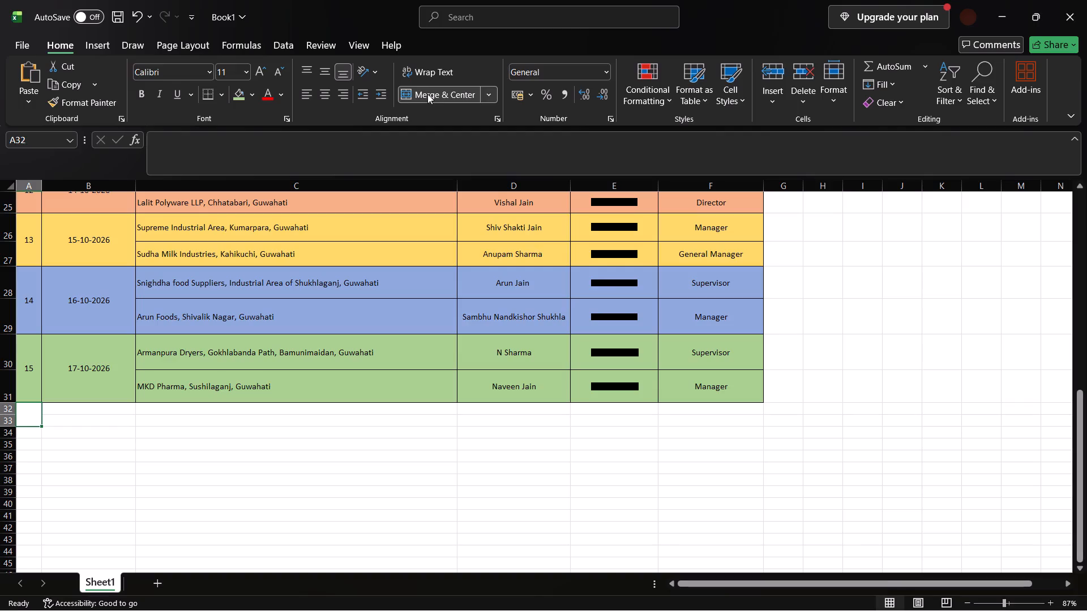
text(16)
key(Right)
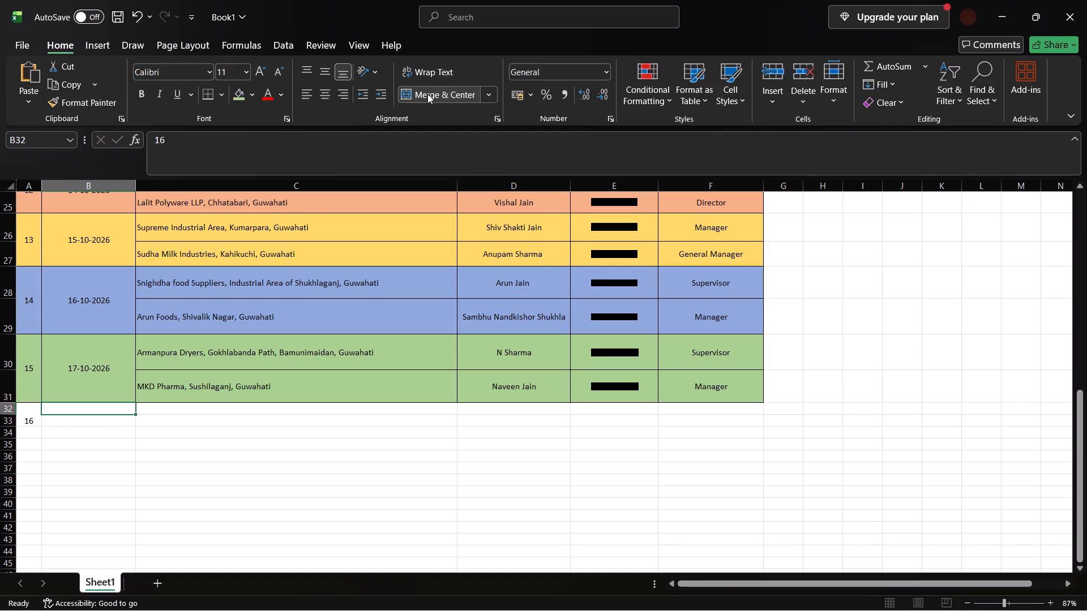
Enter the date 18-10-2026 in B32, and merge and center it across B32:B33.
scroll(427, 94, up, 3)
scroll(272, 311, up, 1)
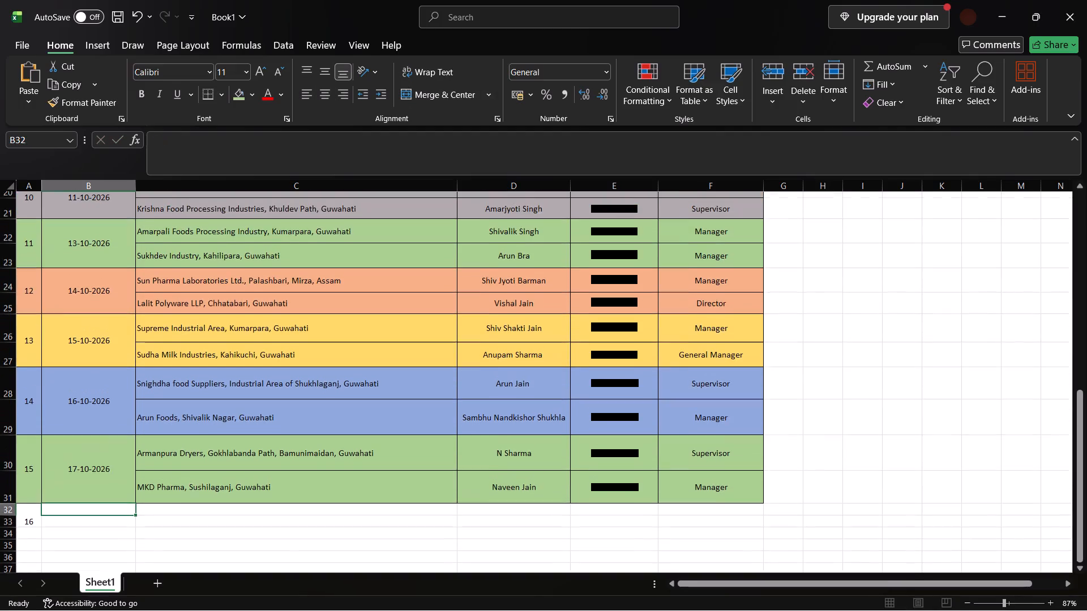
scroll(272, 311, up, 1)
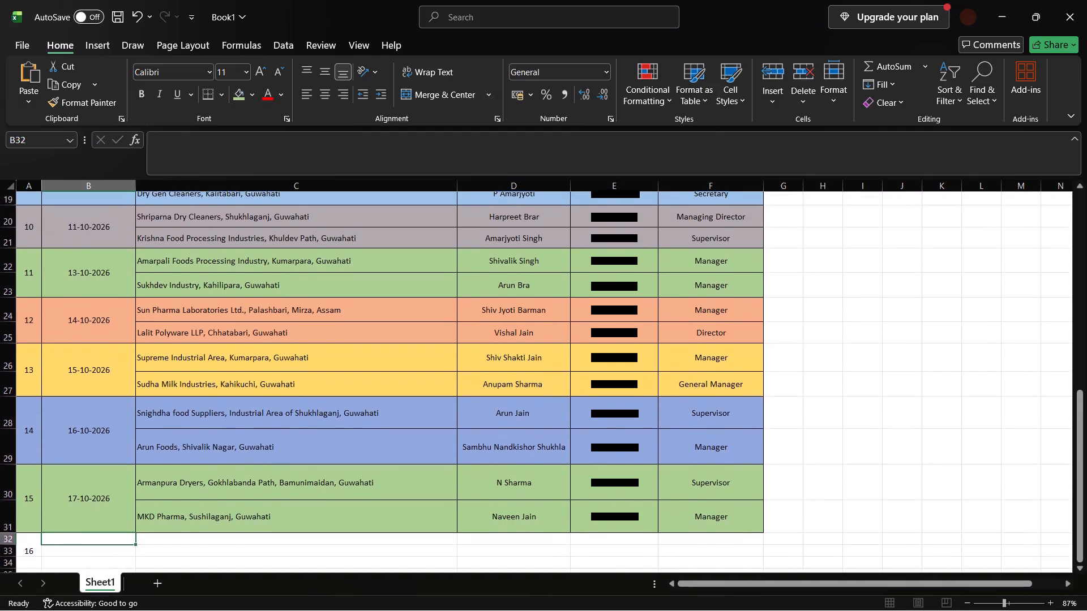
scroll(272, 311, up, 1)
text(18)
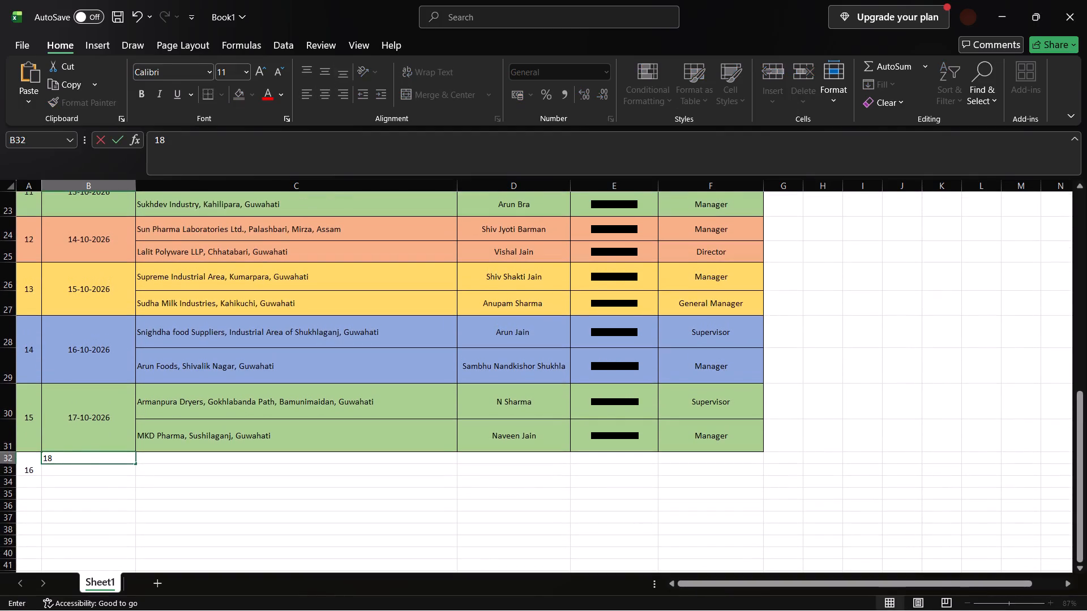
text(-0)
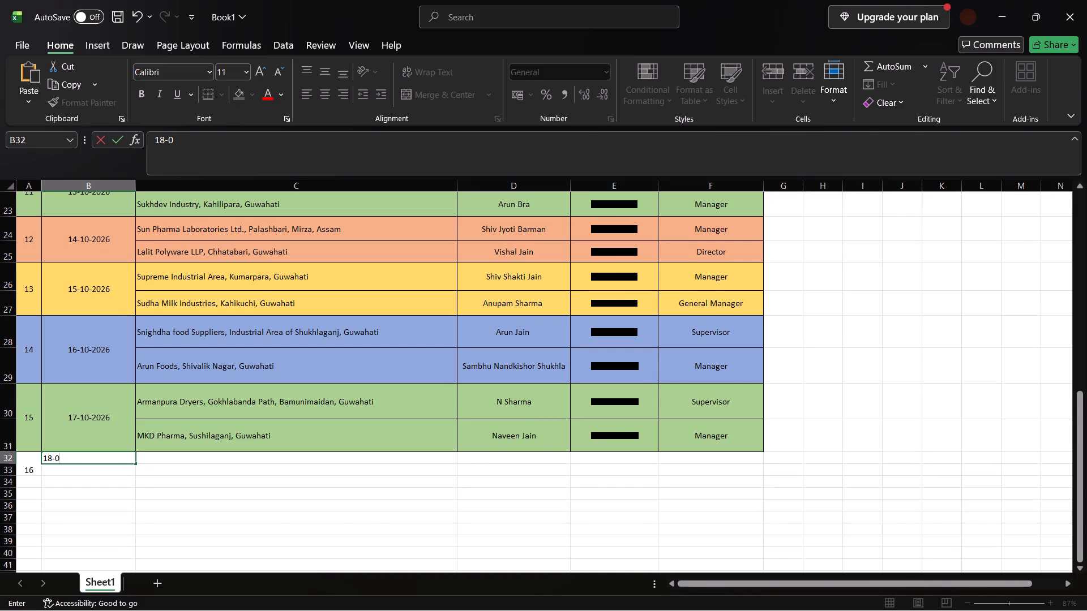
key(BackSpace)
text(10-2026)
drag(100, 471, 102, 461)
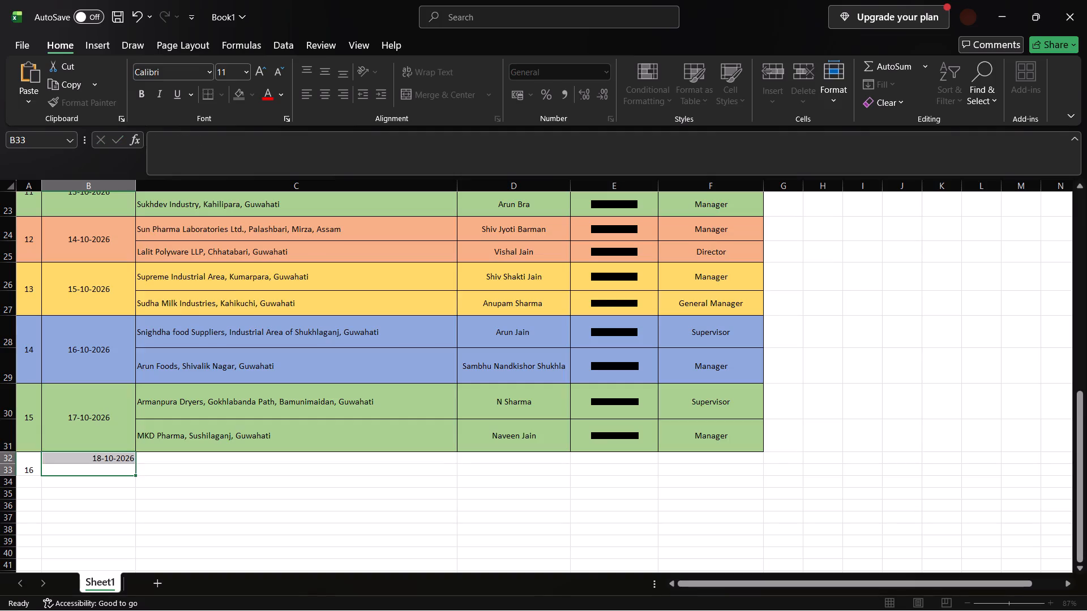
click(436, 88)
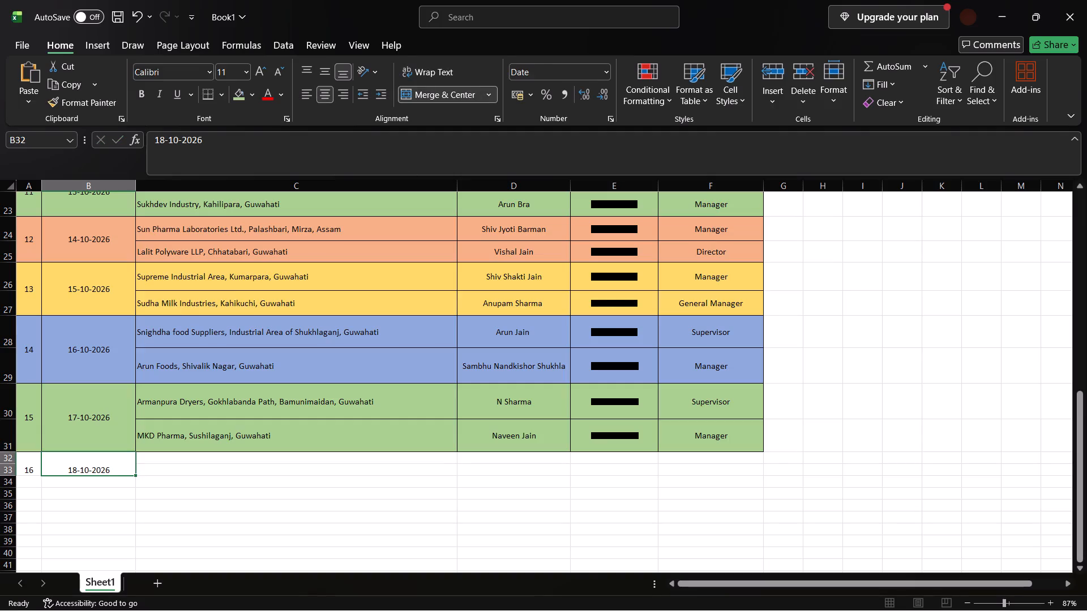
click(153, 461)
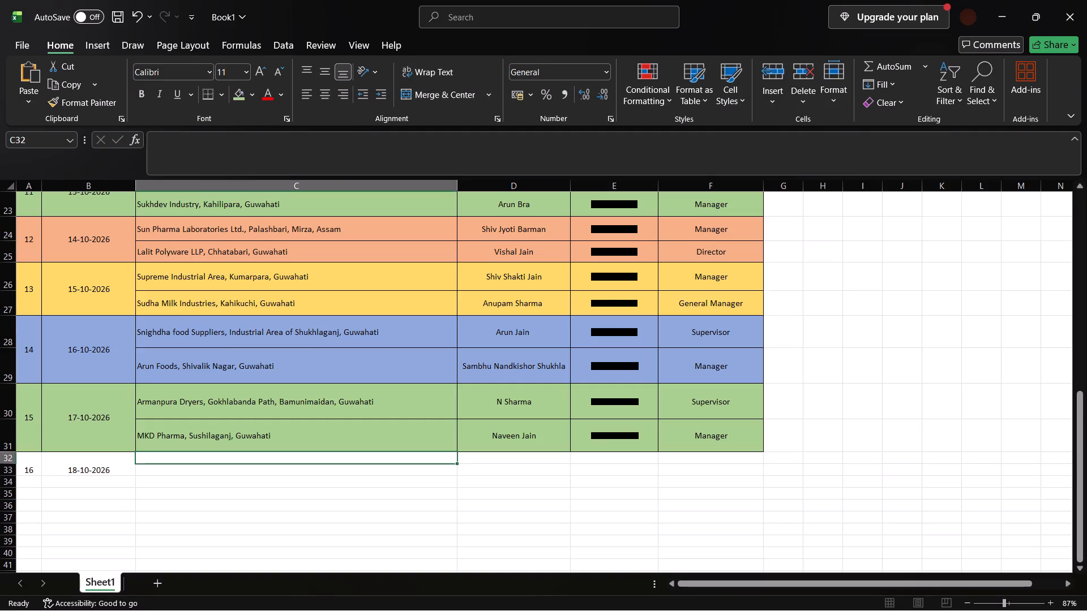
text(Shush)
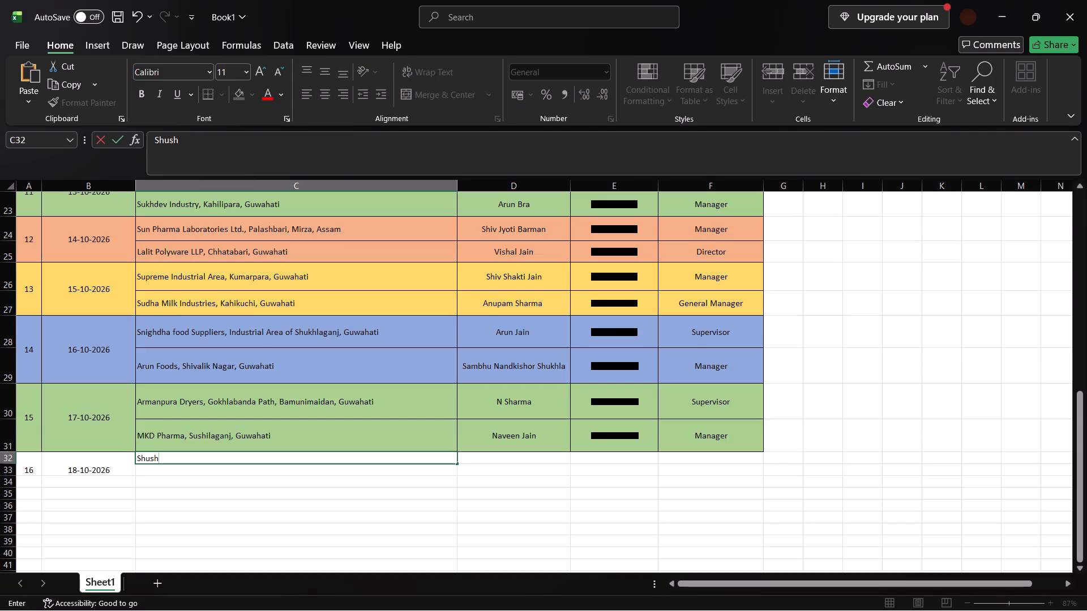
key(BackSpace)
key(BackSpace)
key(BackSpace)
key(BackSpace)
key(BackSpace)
Enter the company name "Perfect Writing Instruments Pvt. Ltd.," in C32 for the 18-10-2026 entry.
scroll(153, 461, up, 2)
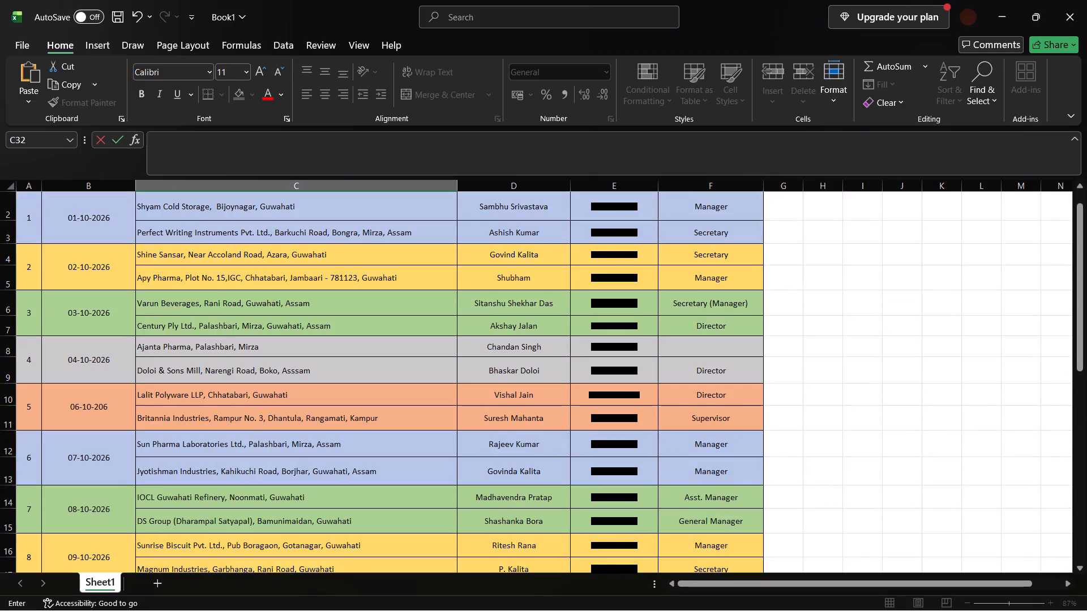
scroll(153, 461, down, 3)
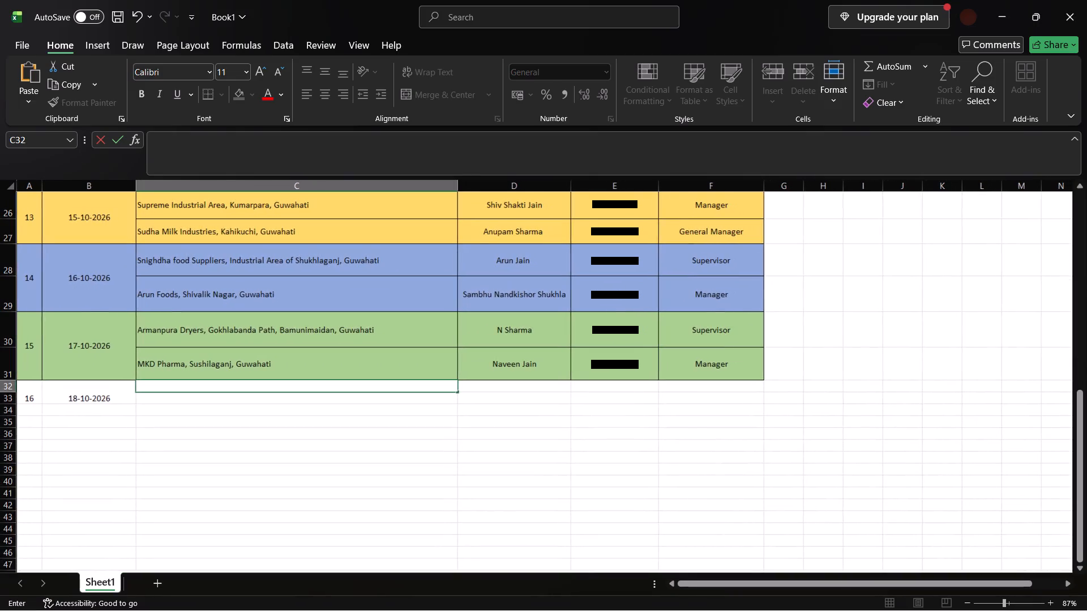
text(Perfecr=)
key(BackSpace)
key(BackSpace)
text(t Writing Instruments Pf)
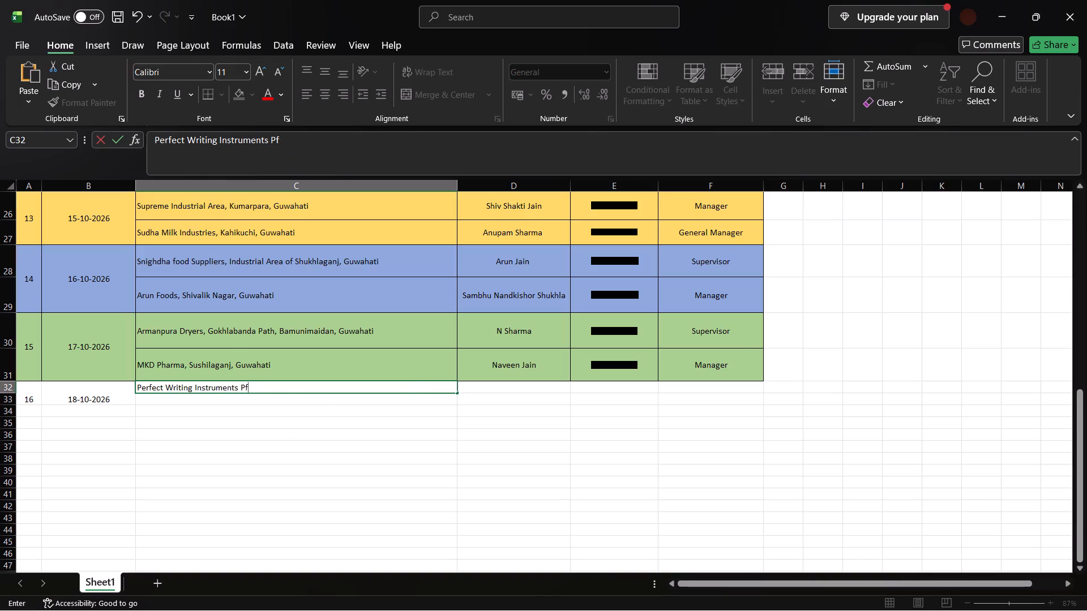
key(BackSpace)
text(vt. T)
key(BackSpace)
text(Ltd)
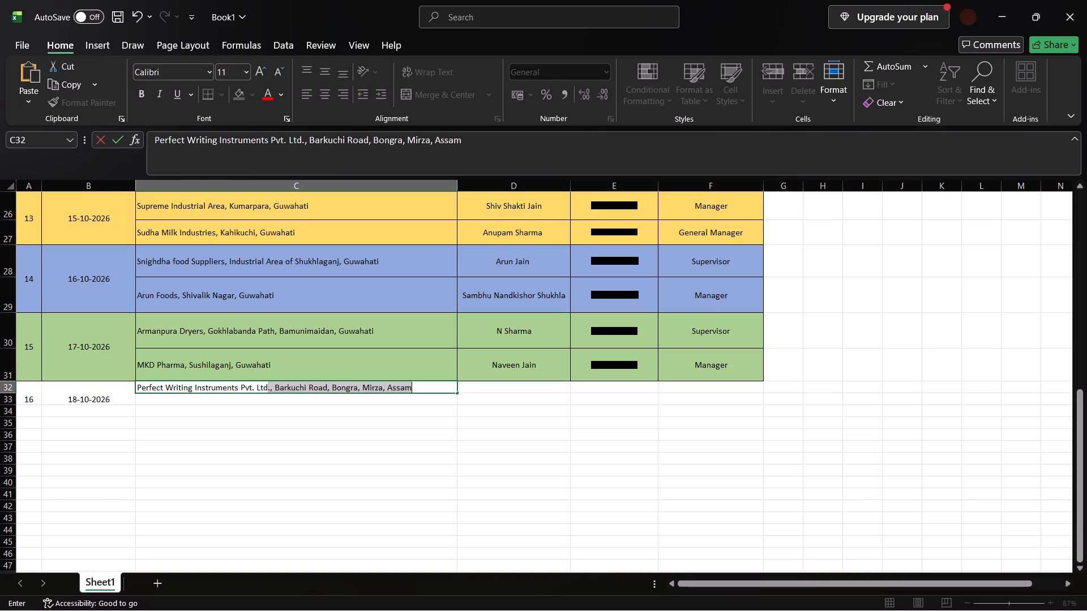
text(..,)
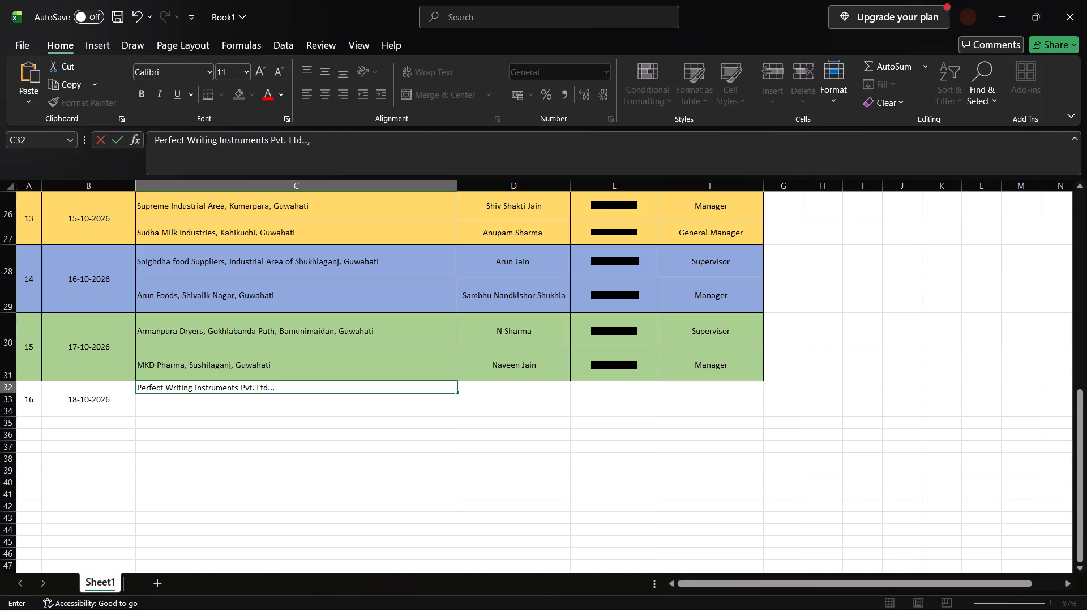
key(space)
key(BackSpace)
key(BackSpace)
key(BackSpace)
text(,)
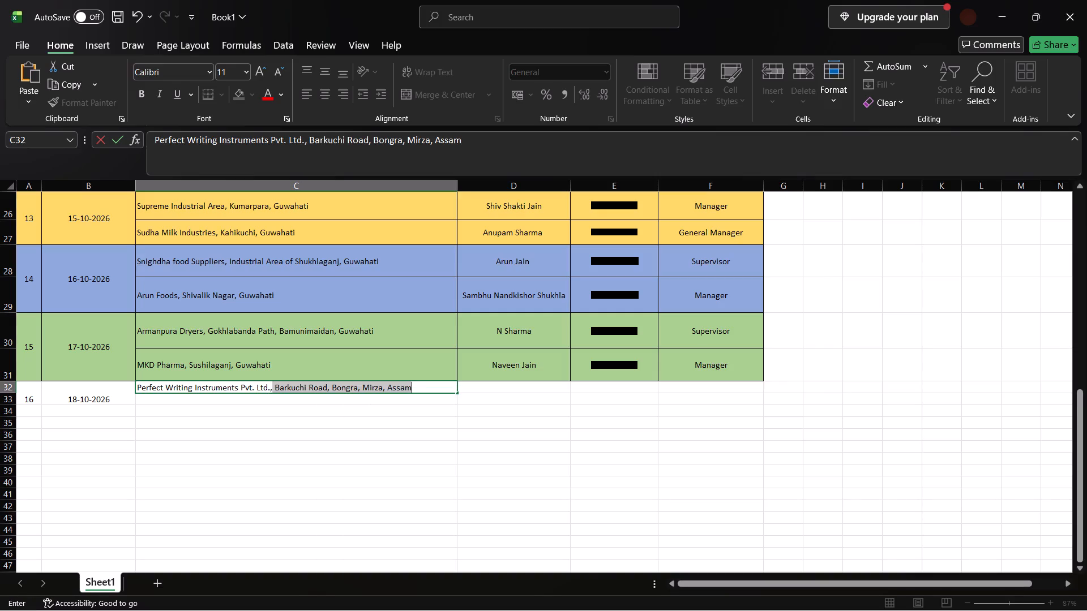
Complete the C32 text after the company name with the address "Barkuchi Road, Bongra, Mirza, Assam".
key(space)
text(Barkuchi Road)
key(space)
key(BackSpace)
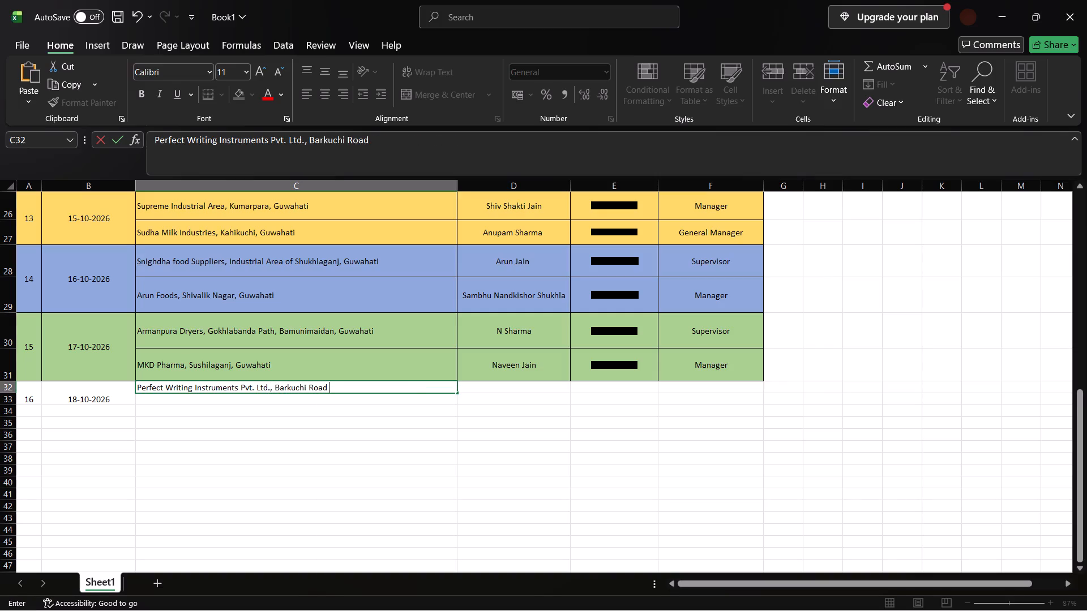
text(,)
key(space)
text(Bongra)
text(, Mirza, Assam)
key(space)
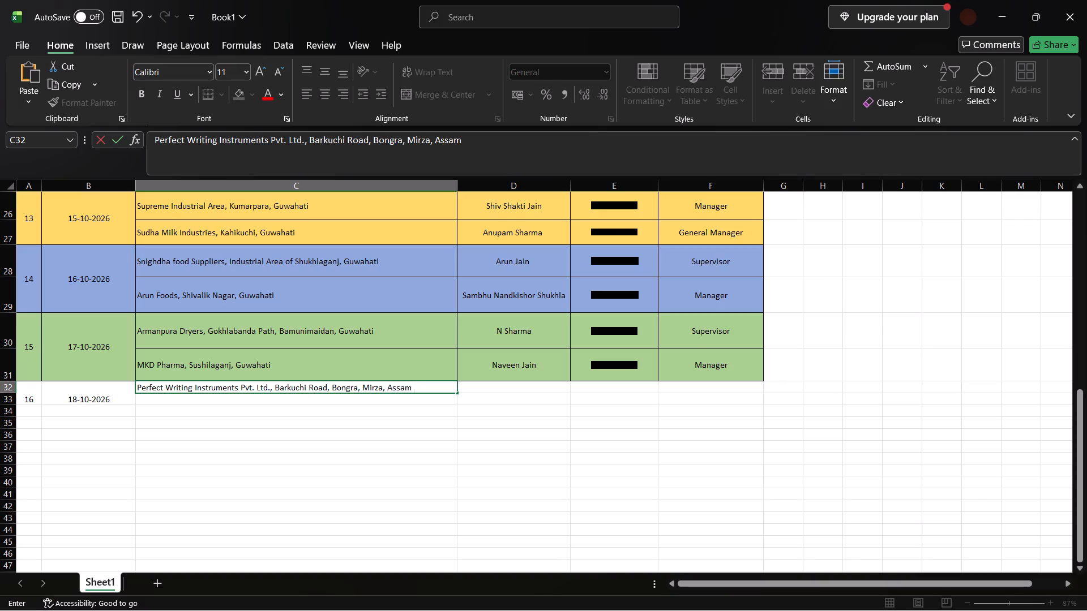
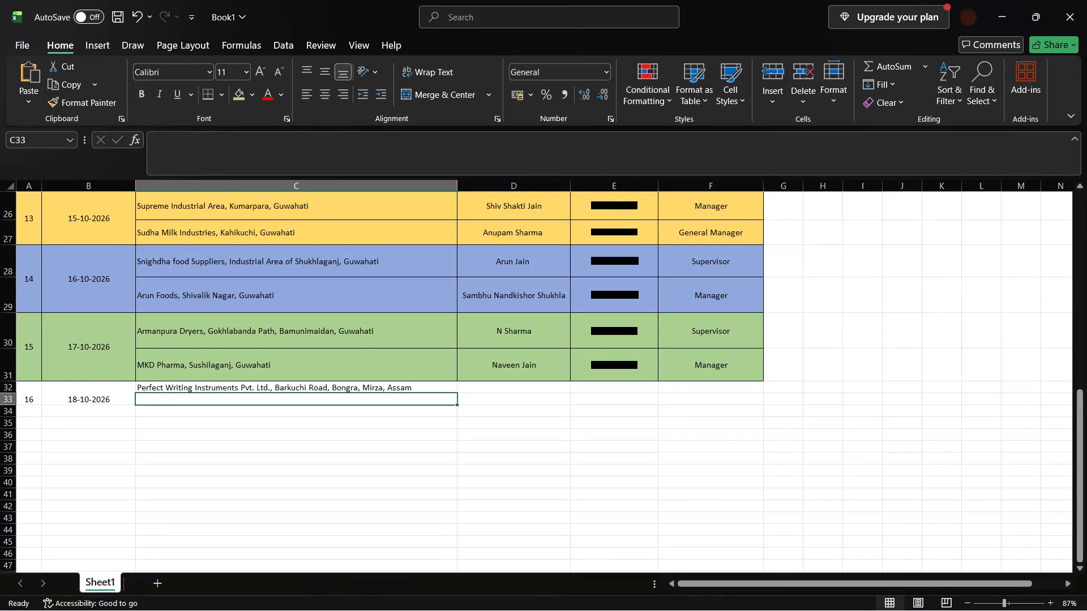
Enter the second company for 18-10-2026 in C33 as "DS Group (Dharampal Satyapal), Bamunimaidan, Guwahati".
scroll(207, 403, up, 4)
scroll(207, 403, down, 4)
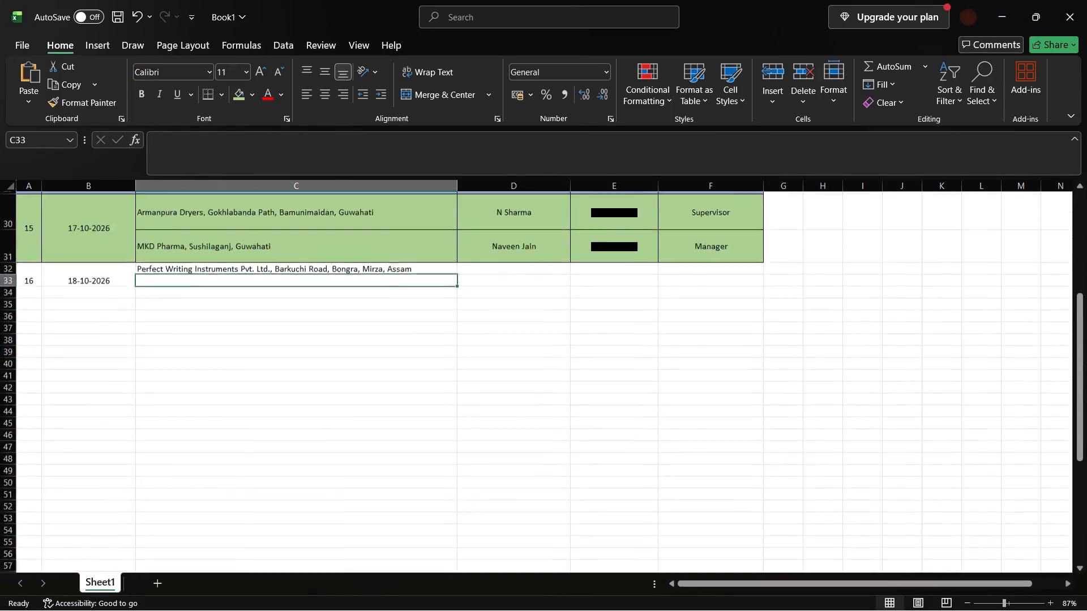
scroll(207, 403, up, 1)
text(Ds)
key(BackSpace)
key(shift+BackSpace)
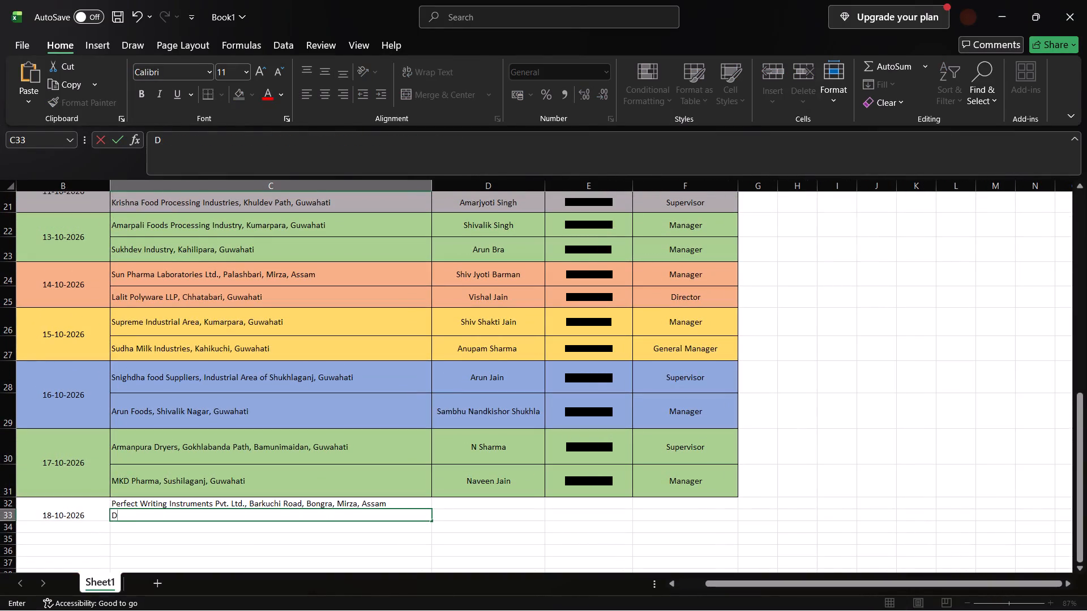
text(S Group ()
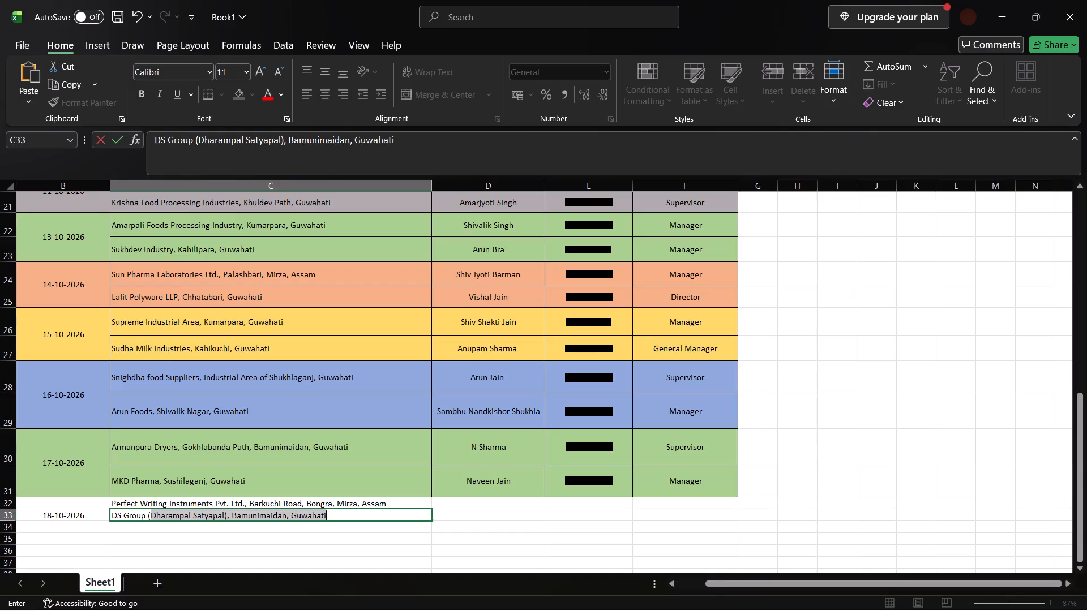
text(Dharampal Sat)
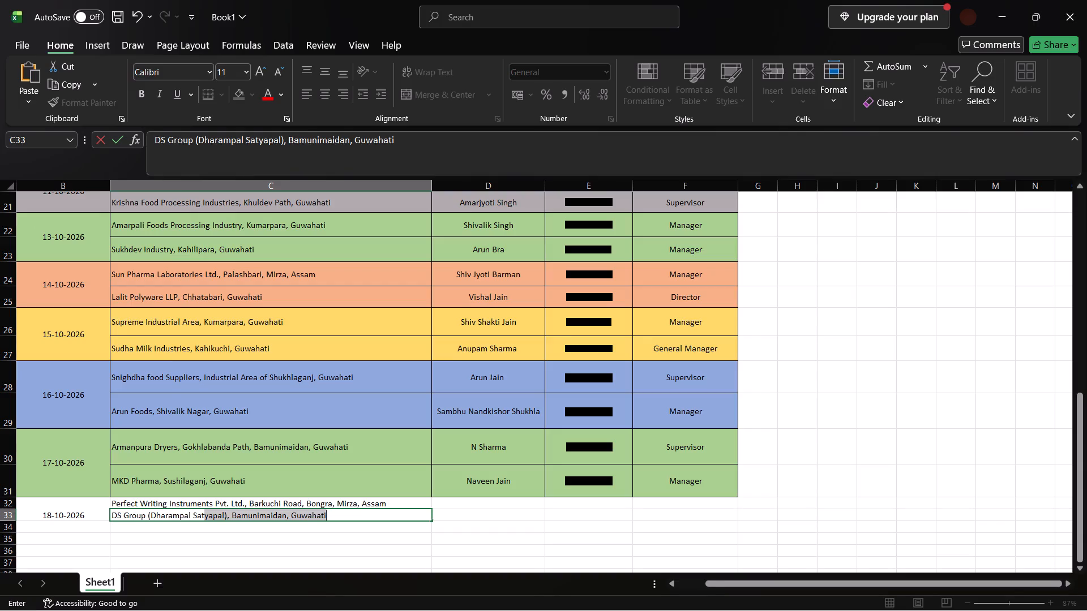
text(yapal)
key(shift+parenright)
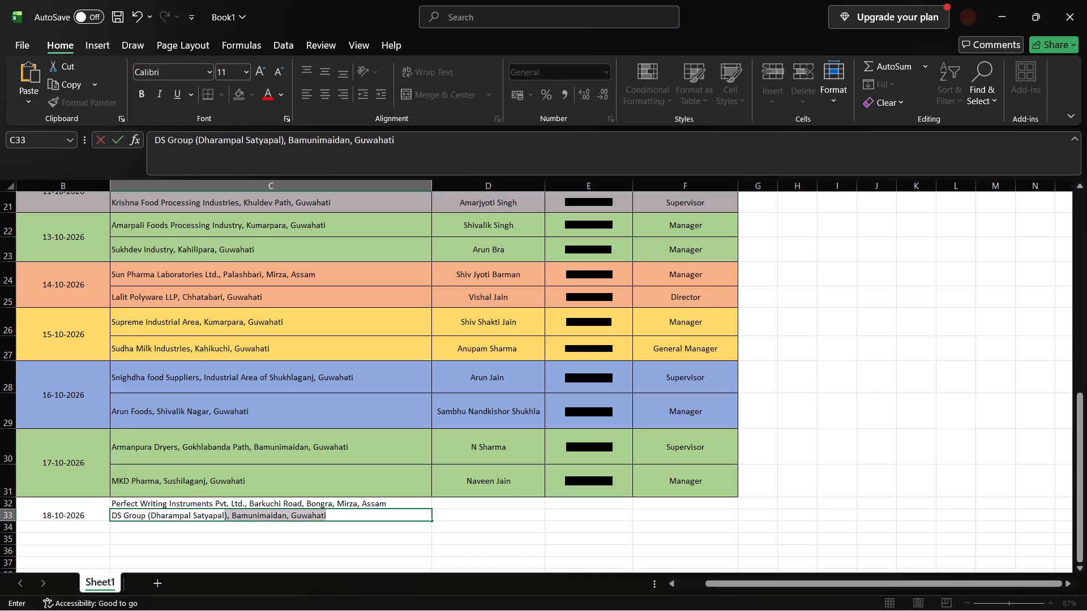
text(, Bami)
key(BackSpace)
text(unimaidaa)
key(BackSpace)
text(n,)
key(space)
text(Guwahati)
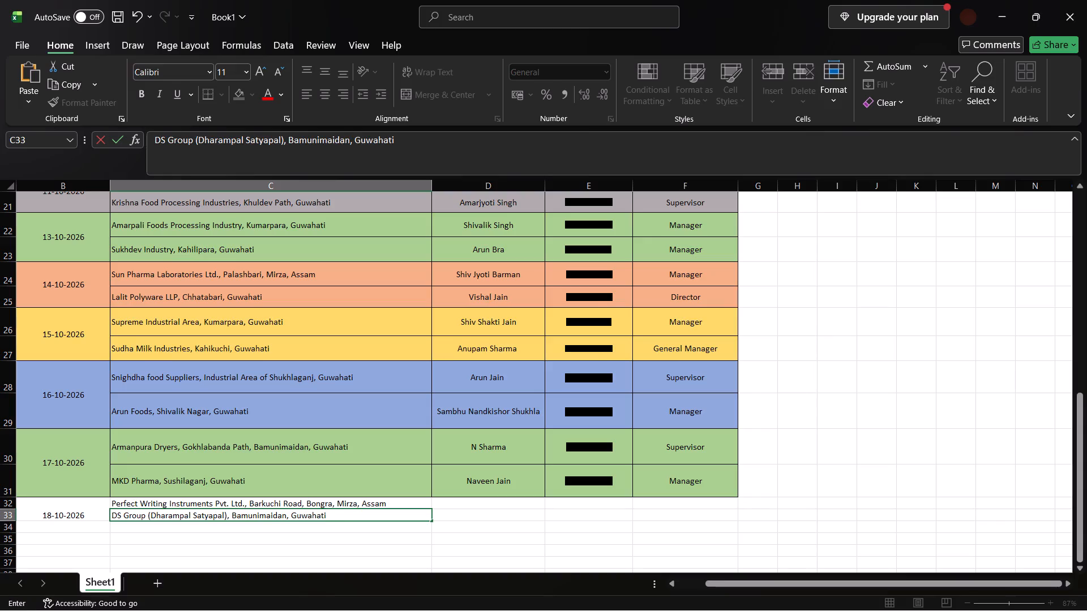
key(Right)
Select D32, the contact person cell for the Perfect Writing Instruments Pvt. Ltd. row.
key(Down)
key(Up)
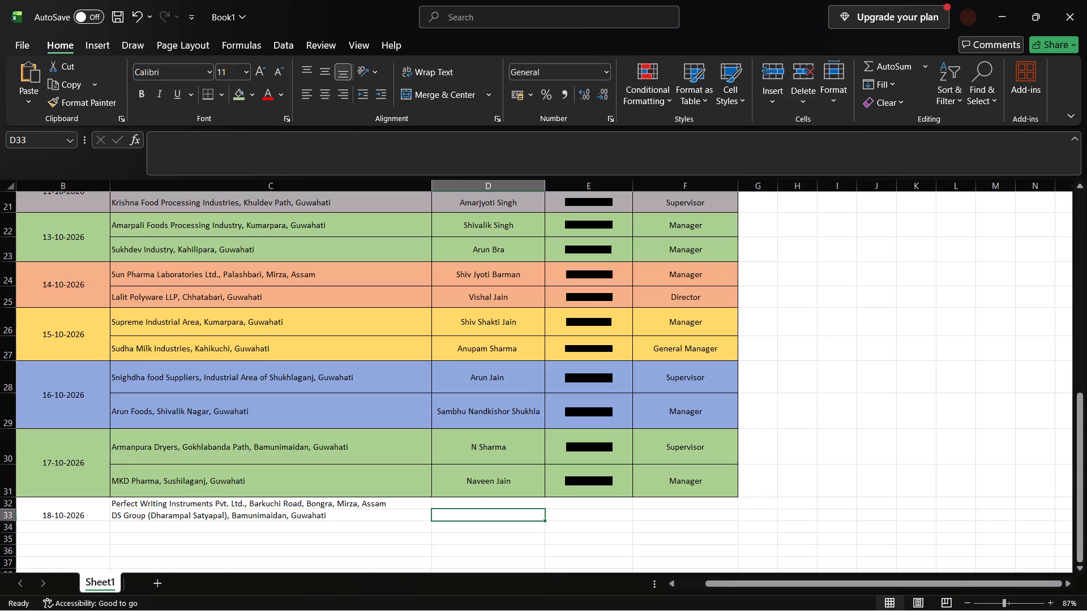
key(Up)
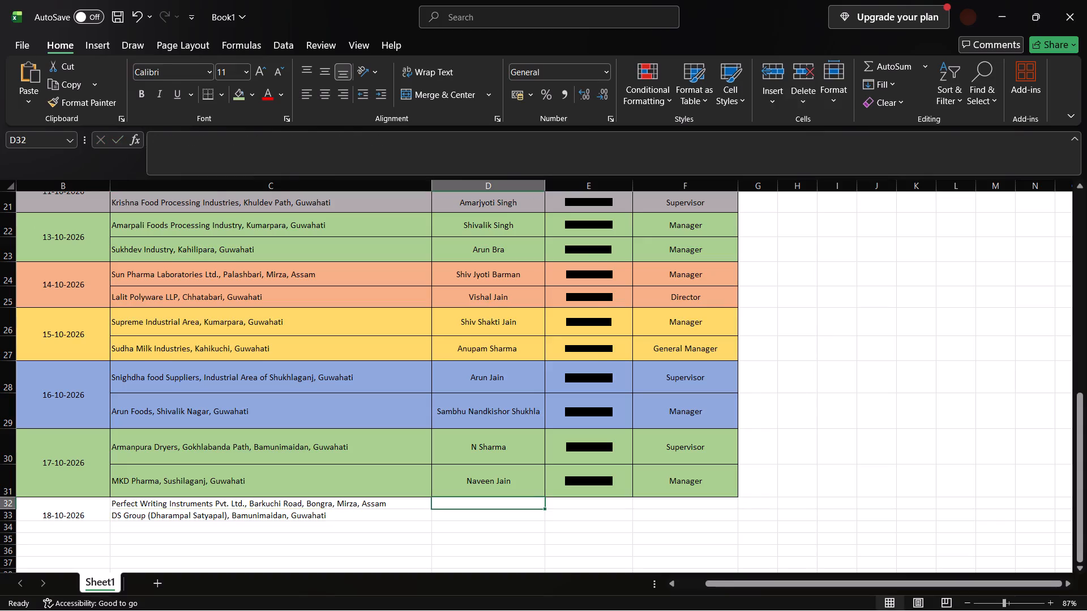
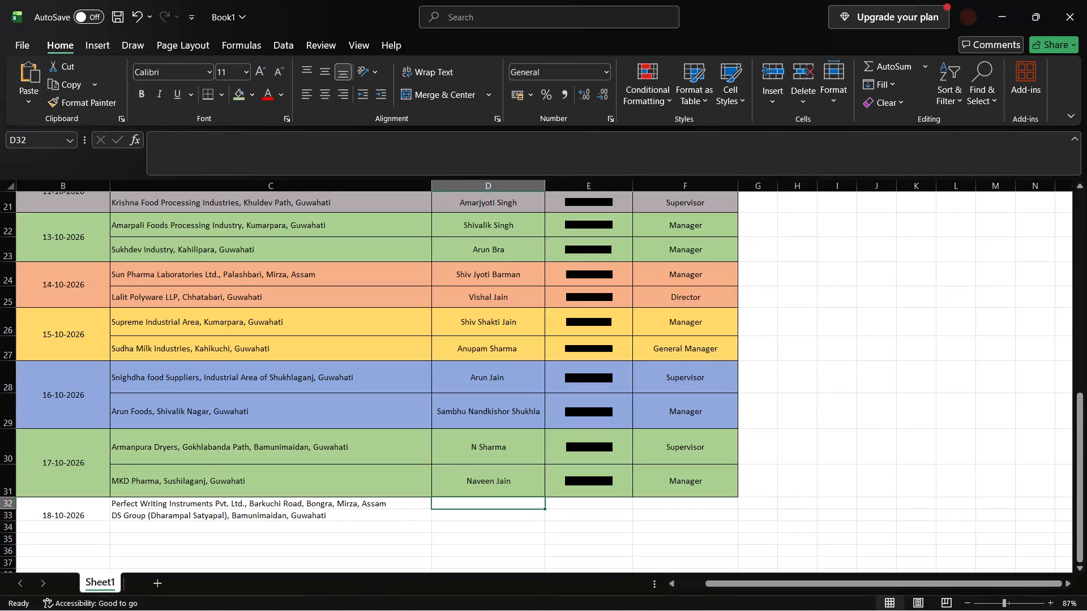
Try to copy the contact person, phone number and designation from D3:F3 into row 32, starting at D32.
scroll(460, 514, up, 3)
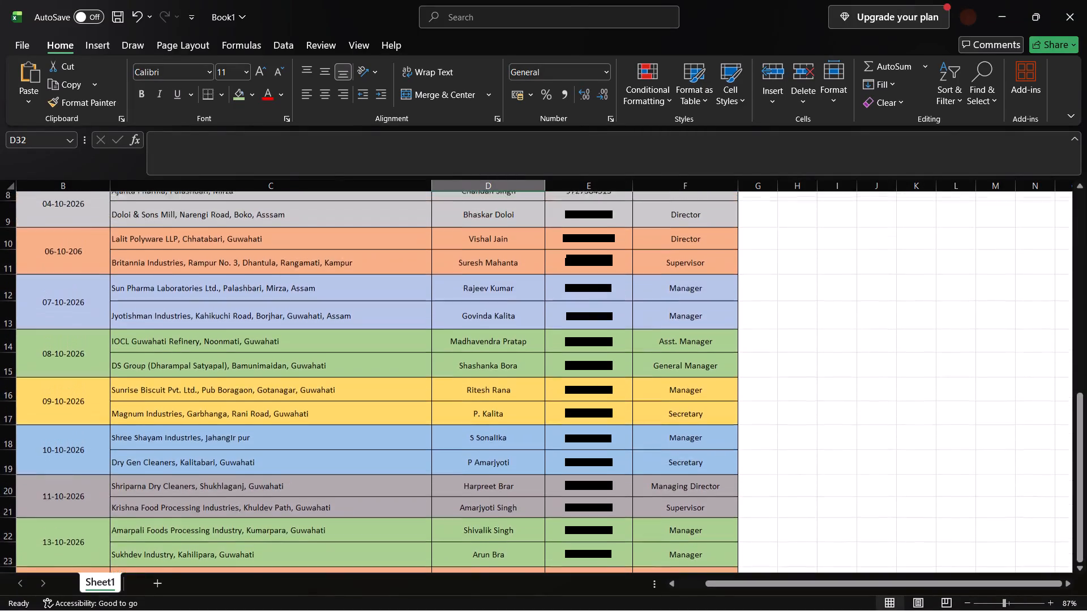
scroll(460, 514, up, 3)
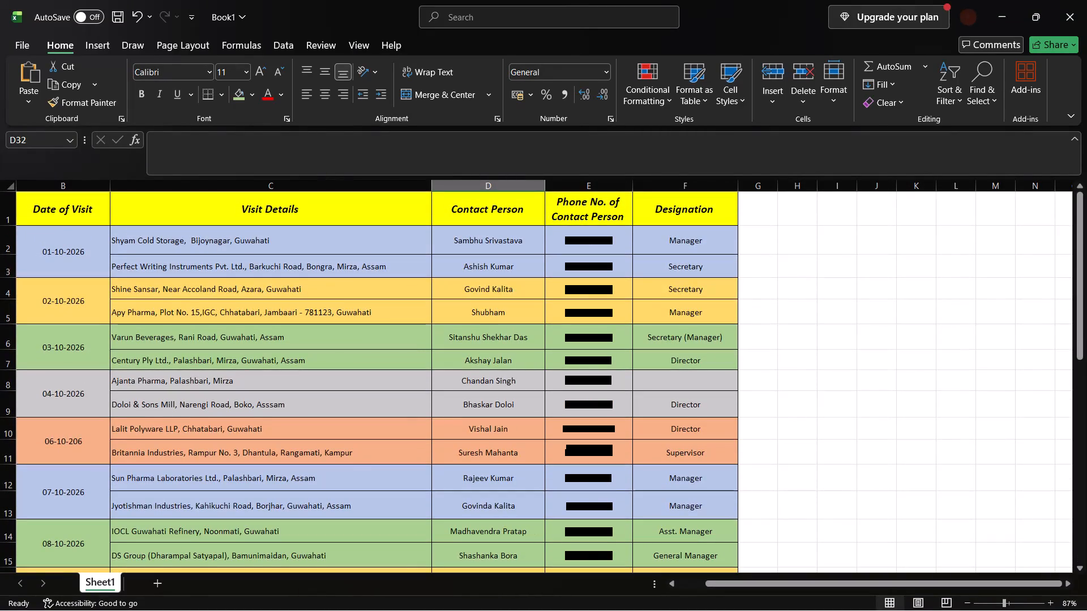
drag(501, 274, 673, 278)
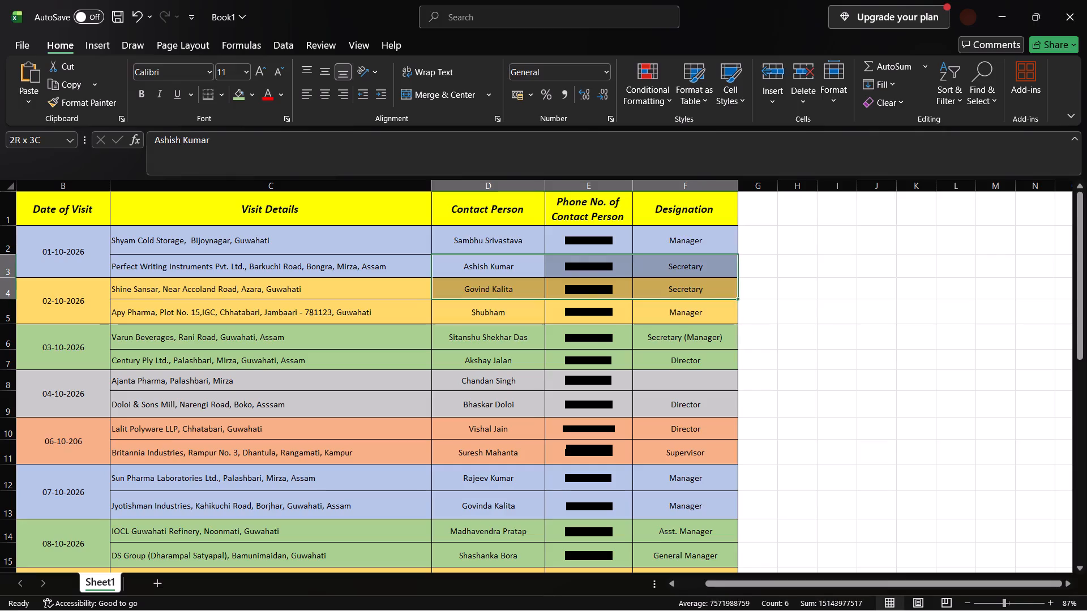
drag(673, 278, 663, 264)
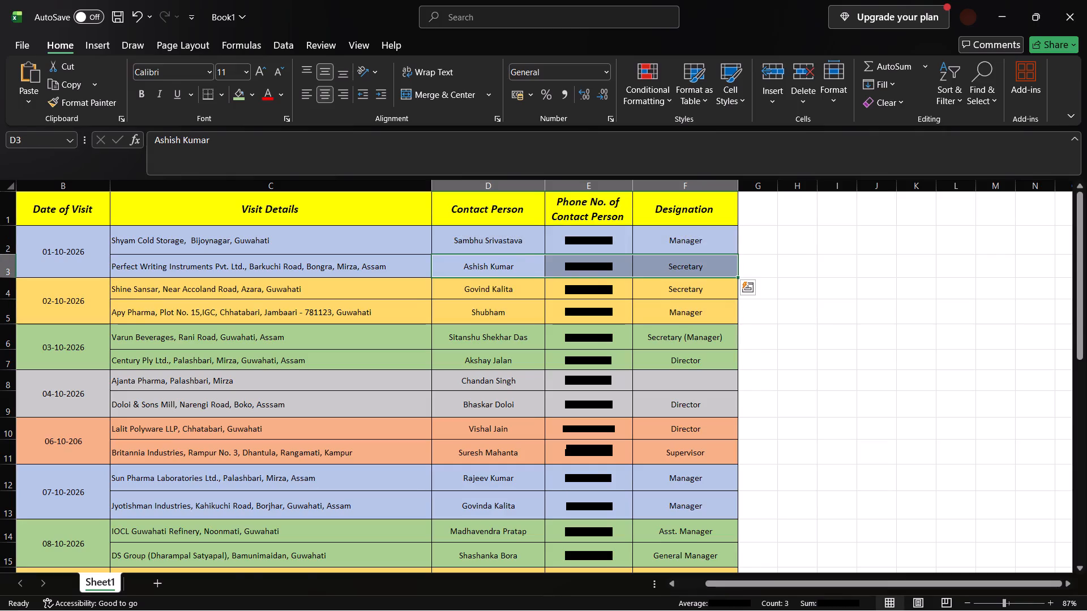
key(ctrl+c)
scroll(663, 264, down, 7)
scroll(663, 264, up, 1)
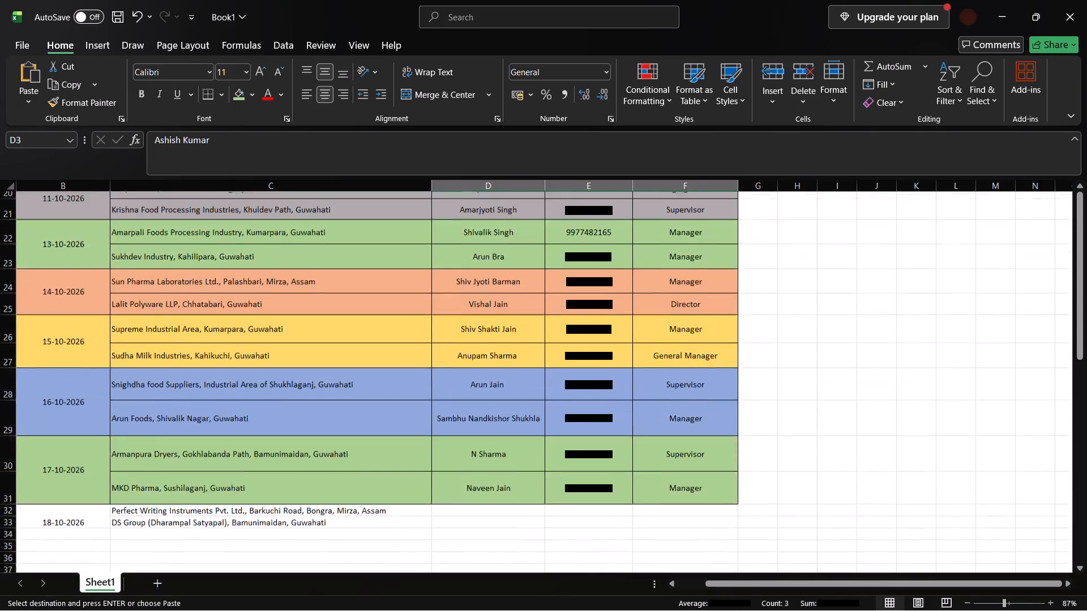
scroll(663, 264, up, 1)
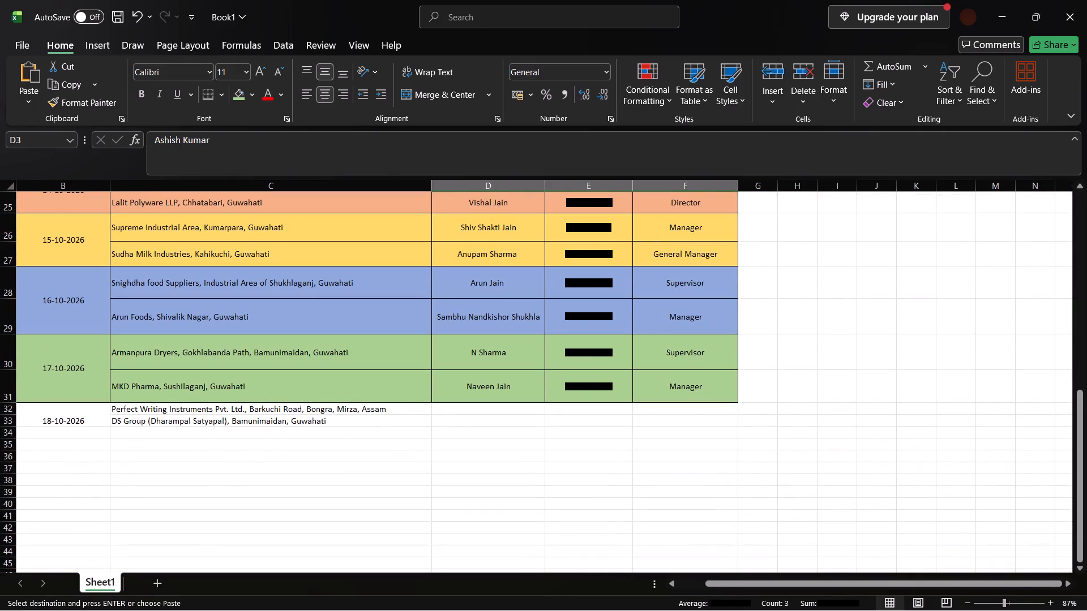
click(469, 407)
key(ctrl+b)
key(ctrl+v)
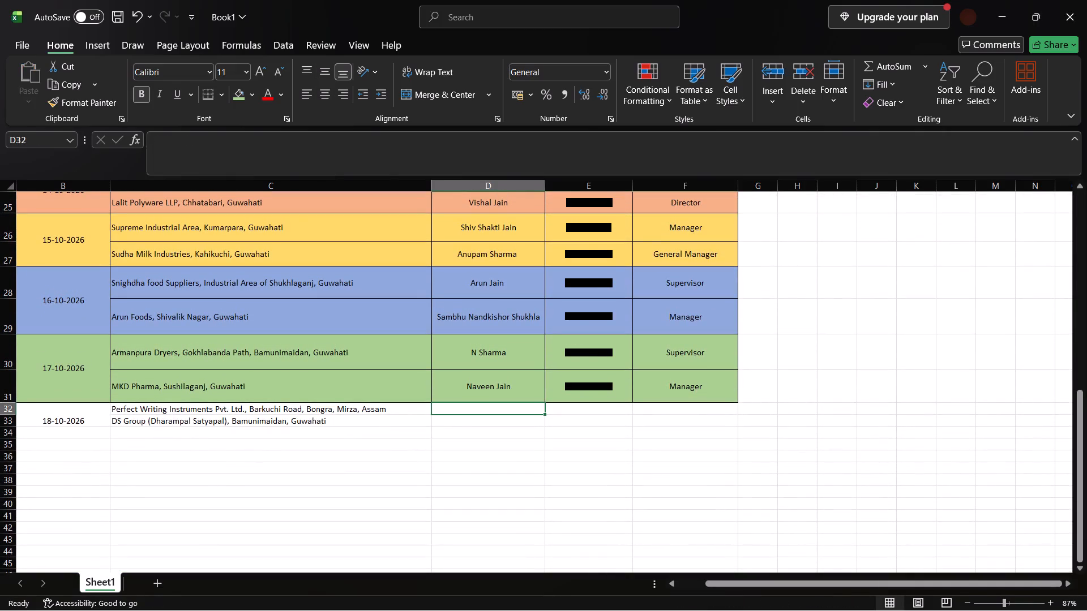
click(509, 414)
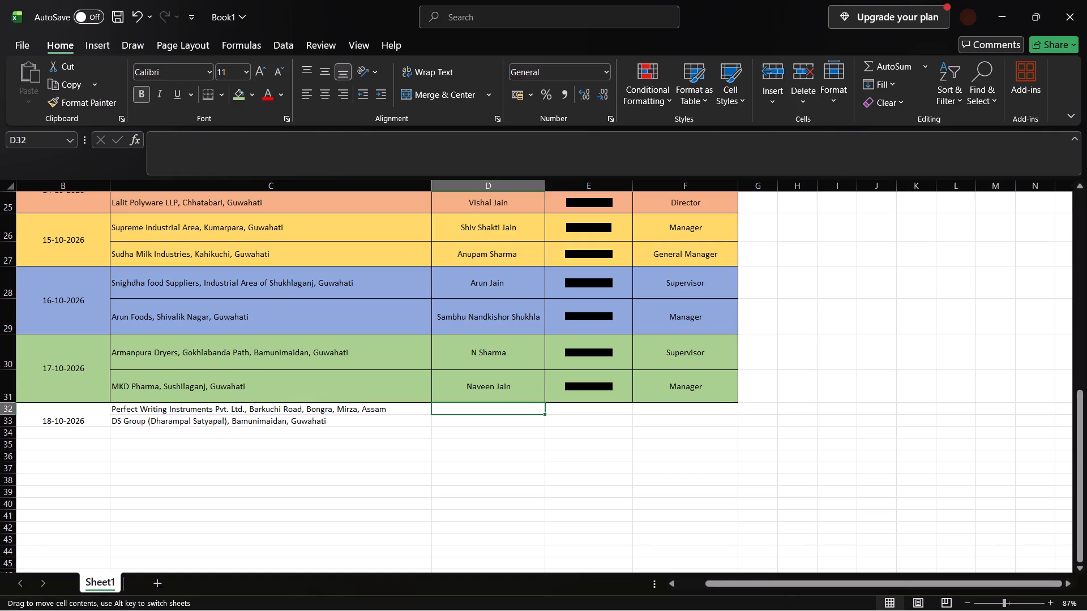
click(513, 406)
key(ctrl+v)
Copy the Perfect Writing Instruments contact person, phone number and designation from D3:F3 into D32:F32.
scroll(513, 406, up, 3)
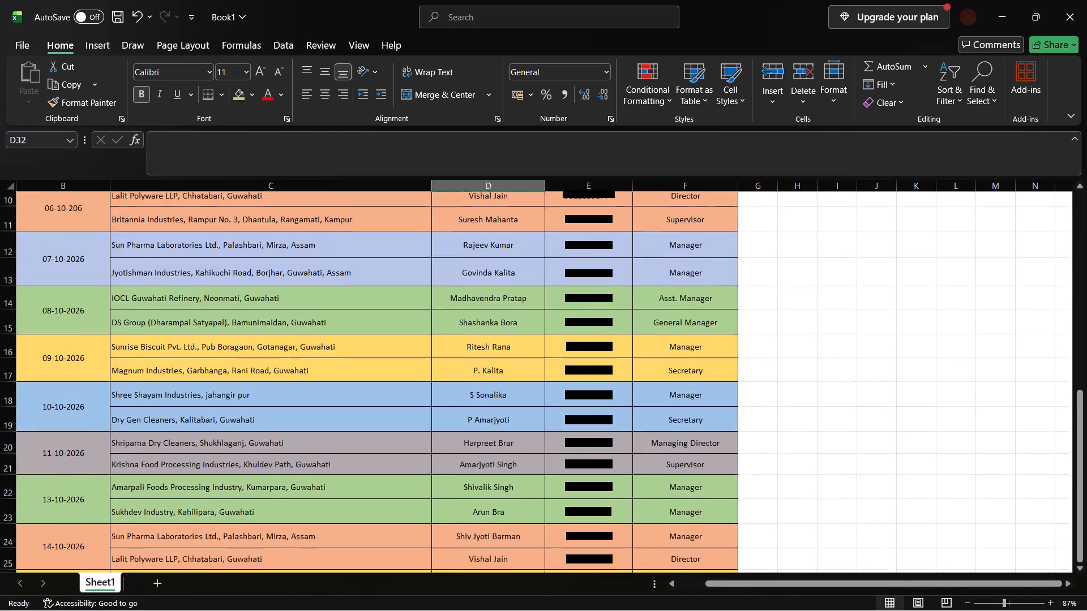
scroll(513, 406, up, 3)
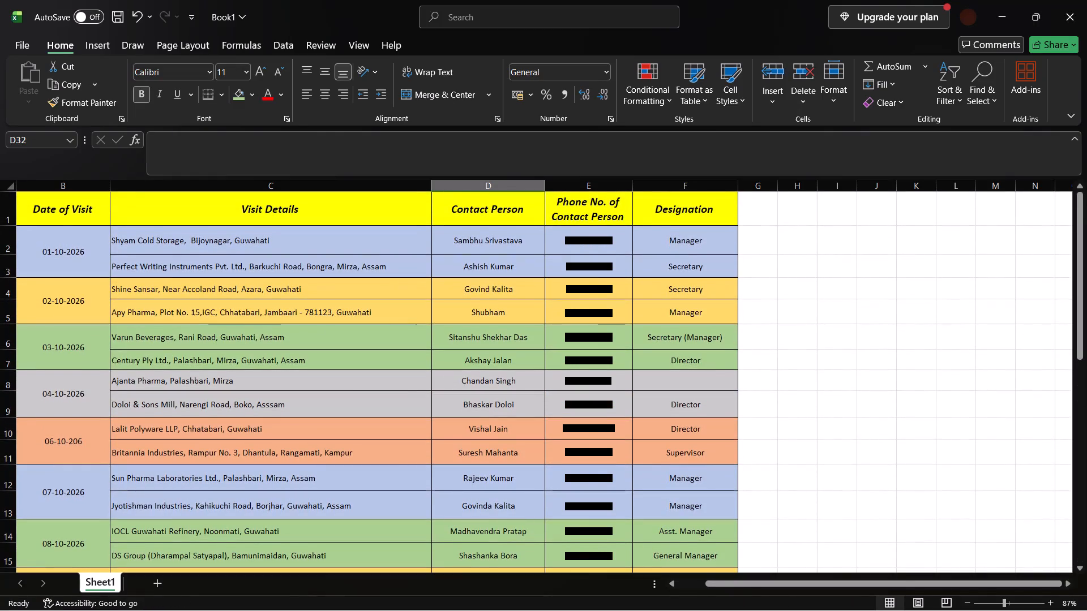
drag(480, 263, 671, 263)
key(ctrl+c)
scroll(671, 263, down, 1)
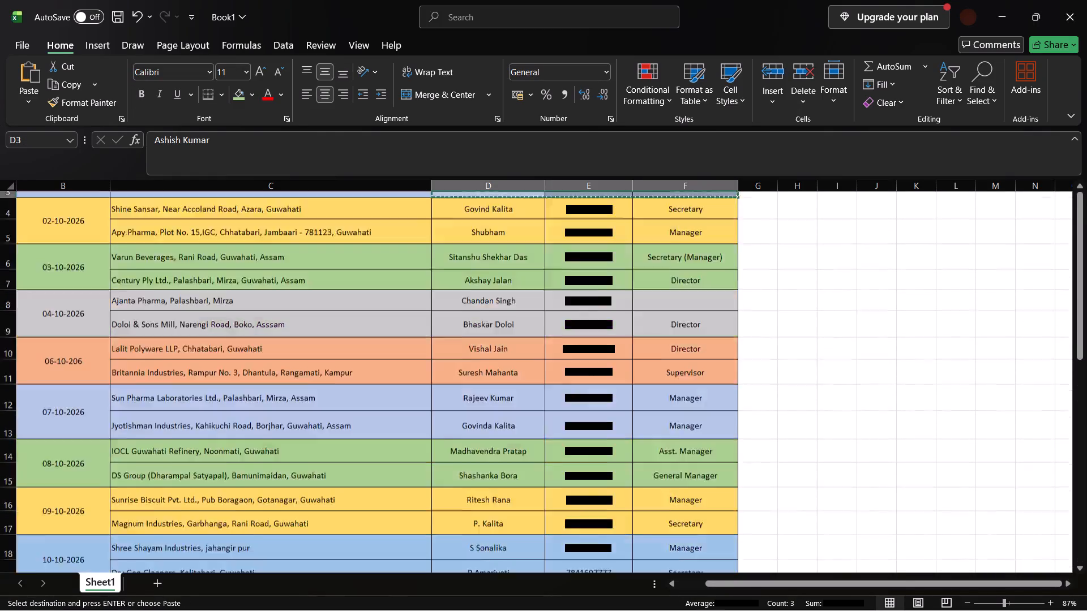
scroll(671, 263, down, 3)
click(467, 455)
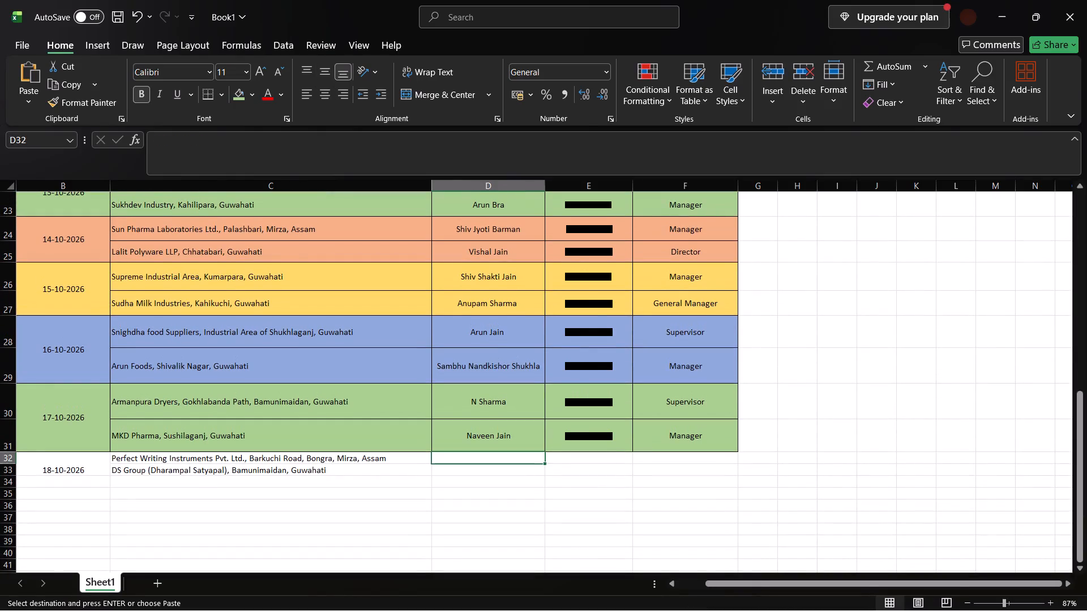
key(ctrl+v)
Copy the DS Group contact person, phone number and designation from D15:F15 into D33:F33.
scroll(464, 468, up, 1)
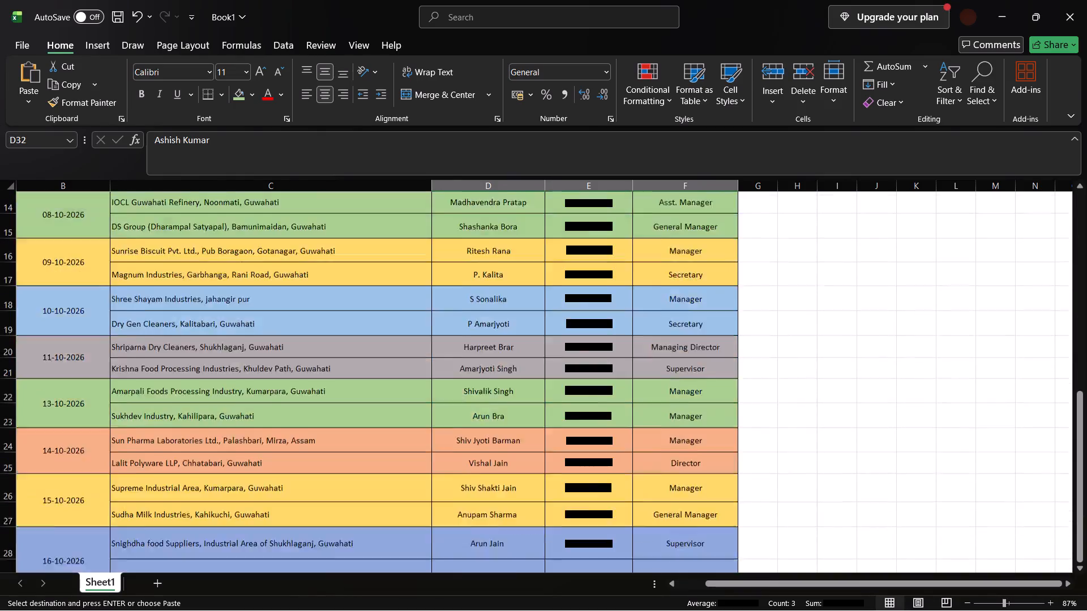
scroll(464, 468, up, 2)
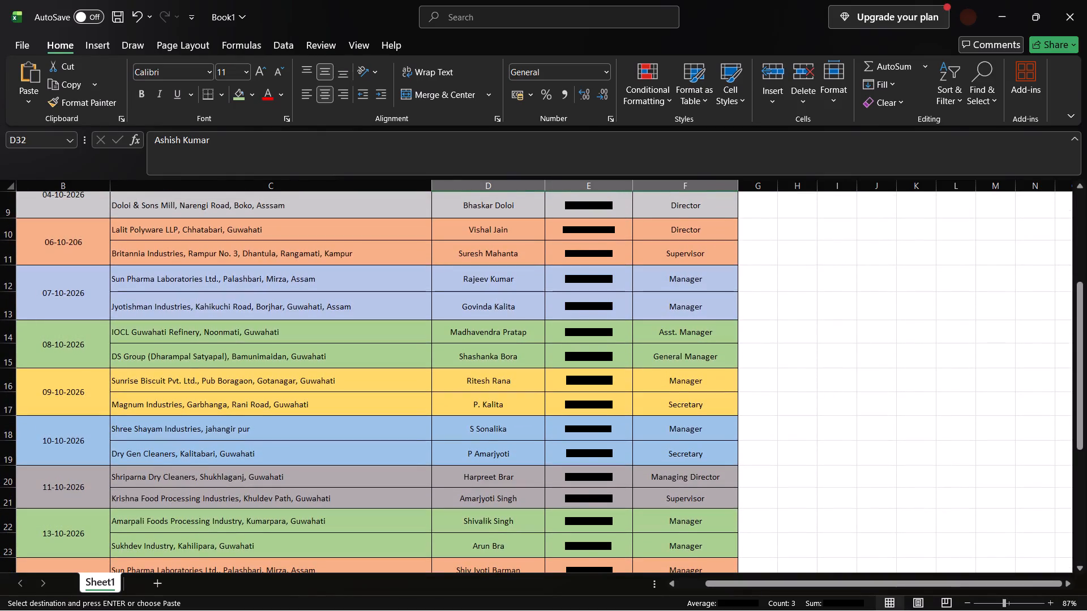
drag(458, 354, 646, 353)
key(ctrl+c)
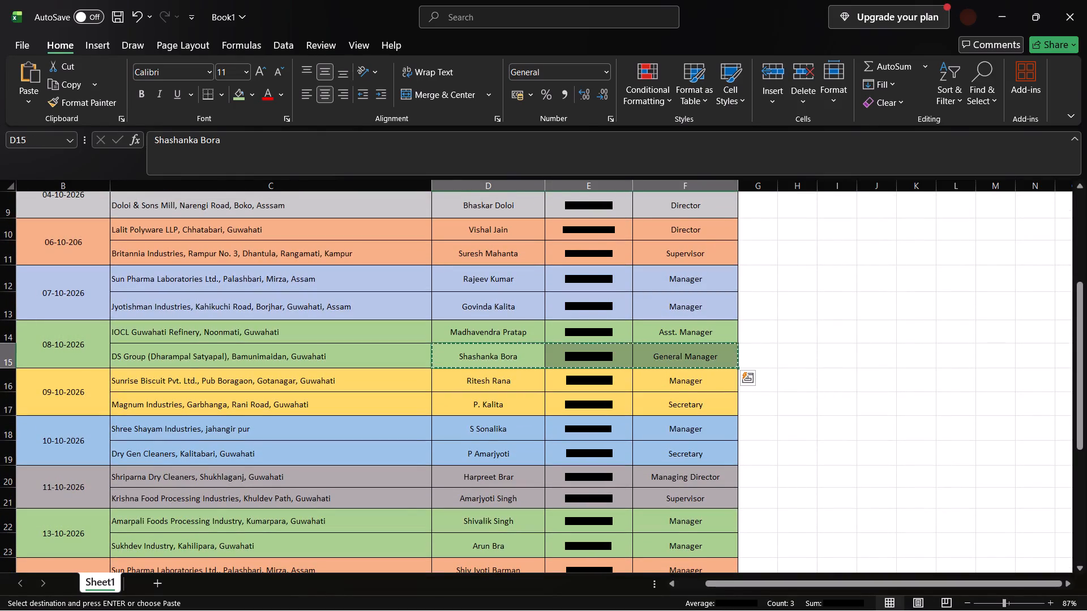
scroll(646, 353, down, 3)
click(491, 422)
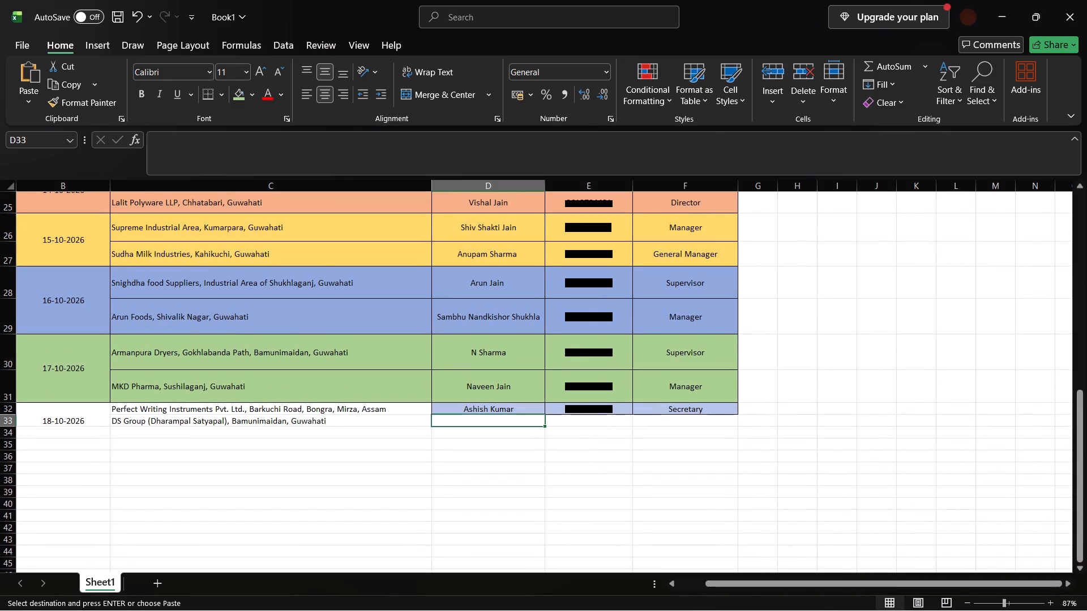
key(ctrl+v)
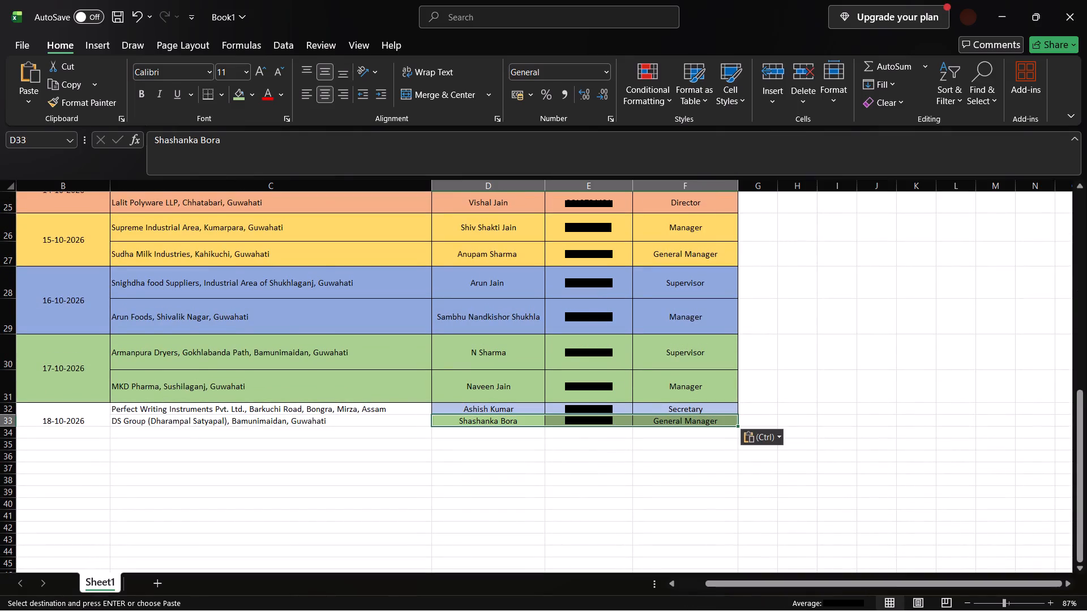
Fill the 18-10-2026 entry, B32:F33, with the mauve-grey theme colour used for the 11-10-2026 entry.
drag(72, 416, 685, 415)
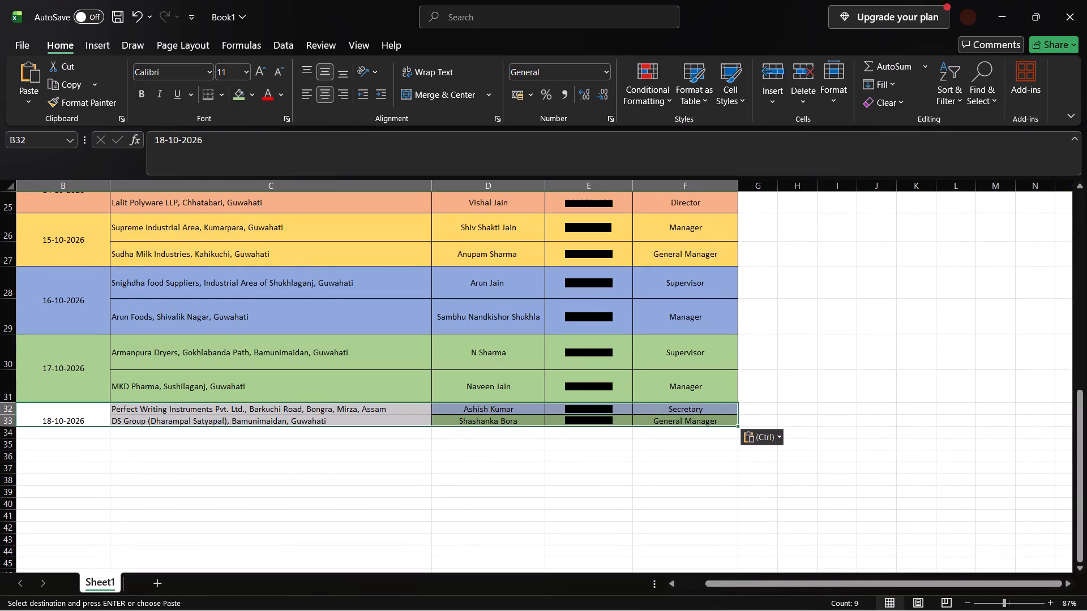
click(247, 94)
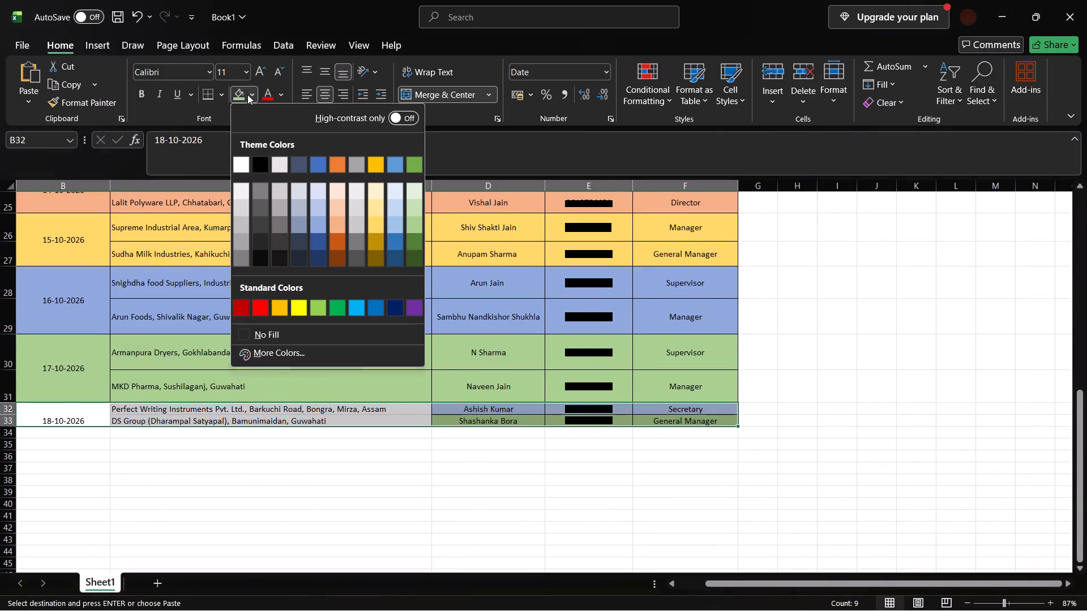
click(280, 206)
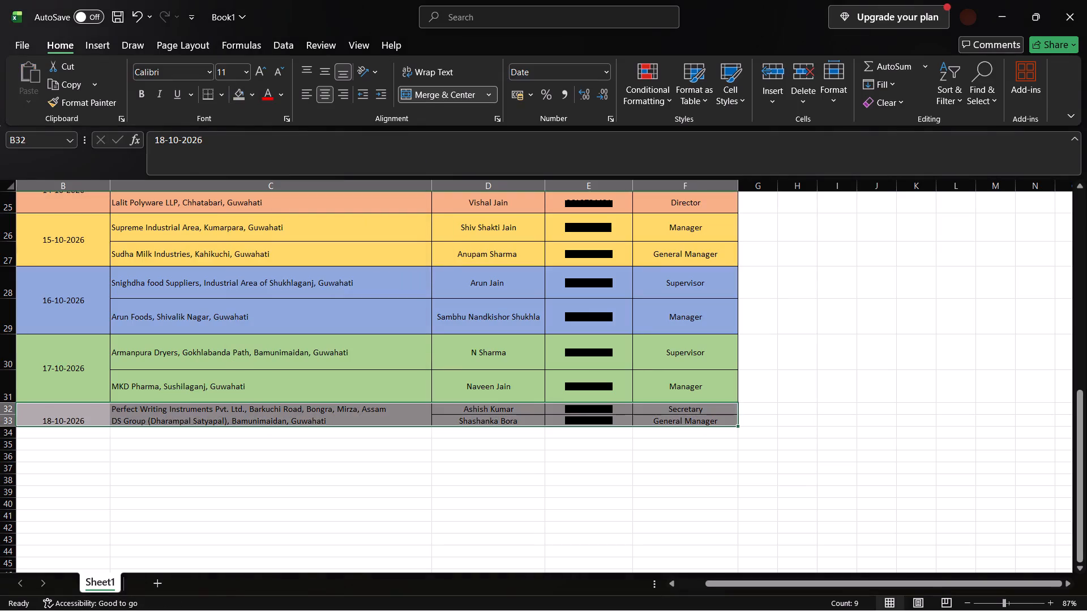
Apply All Borders to the 18-10-2026 entry, B32:F33.
click(491, 28)
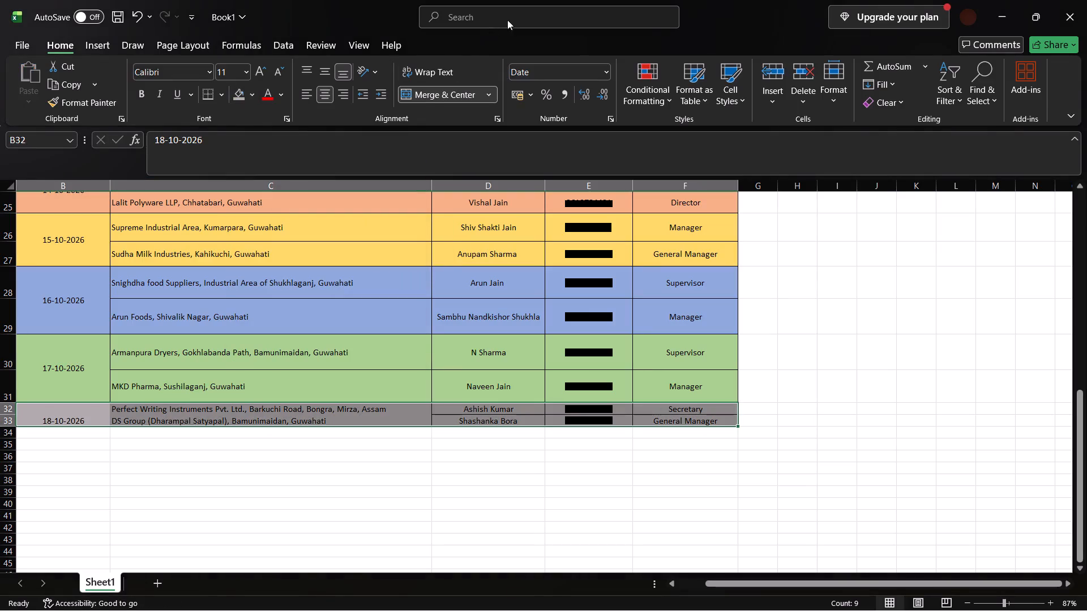
click(518, 14)
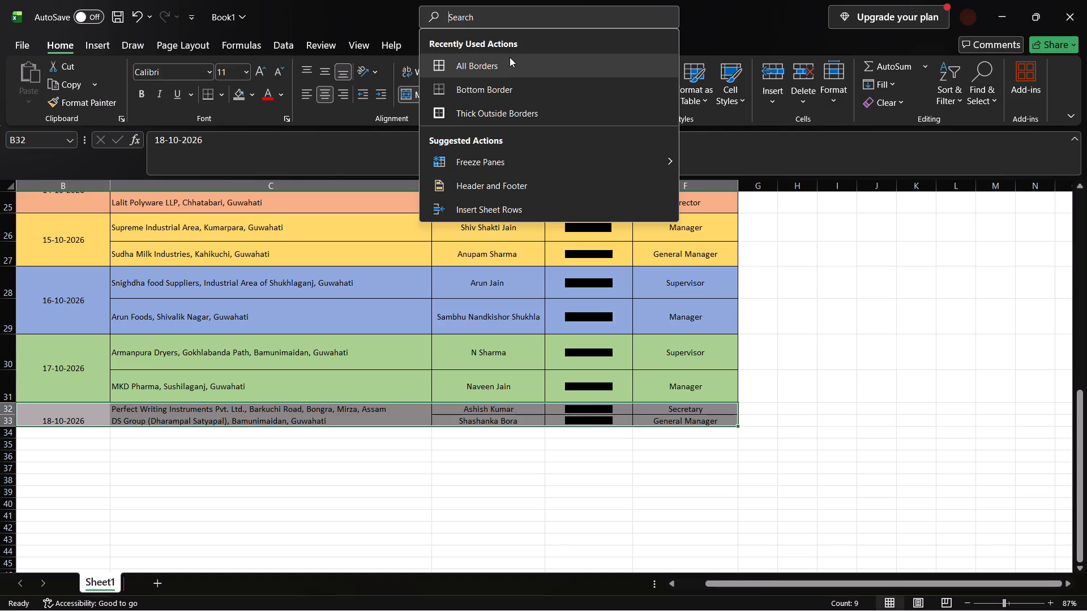
click(510, 57)
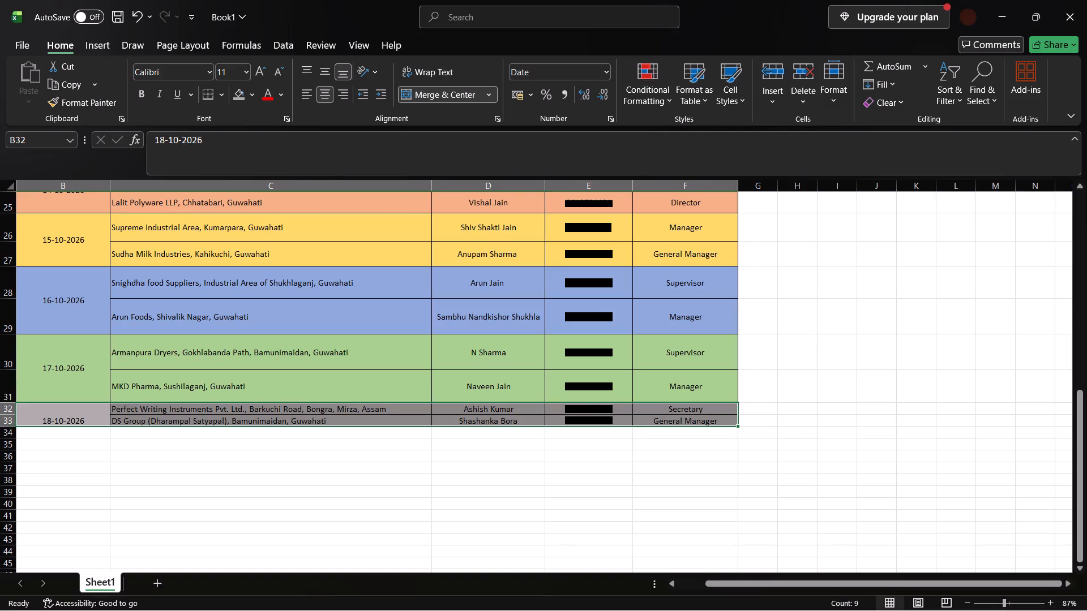
Increase the heights of rows 32 and 33 to roughly match the taller rows of the earlier entries.
drag(10, 416, 10, 428)
drag(11, 438, 10, 453)
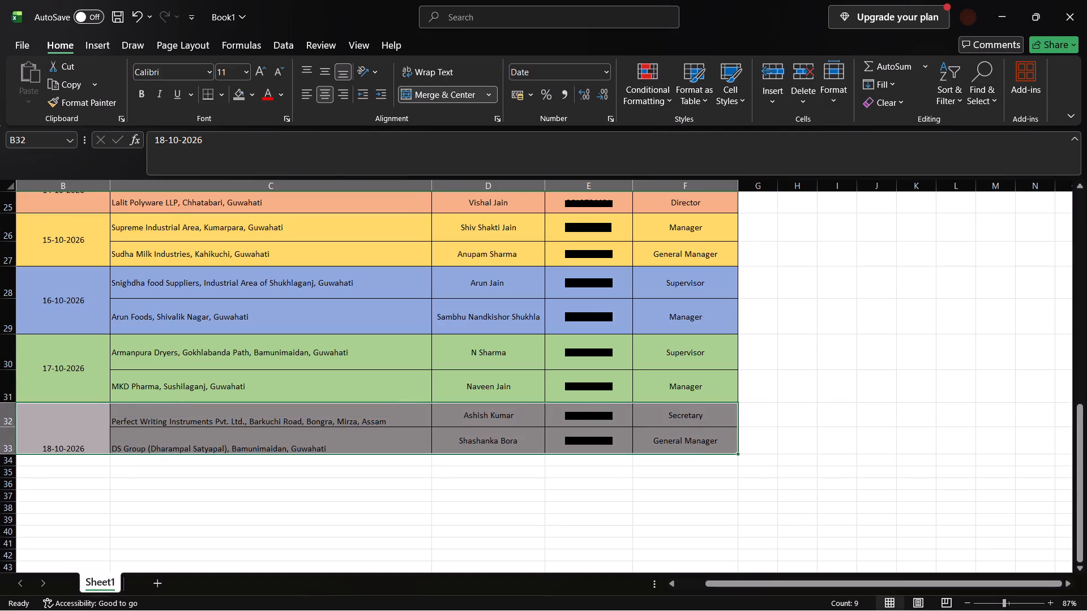
Middle-align the date and visit details in B32:C33 vertically and center them horizontally.
drag(33, 432, 199, 432)
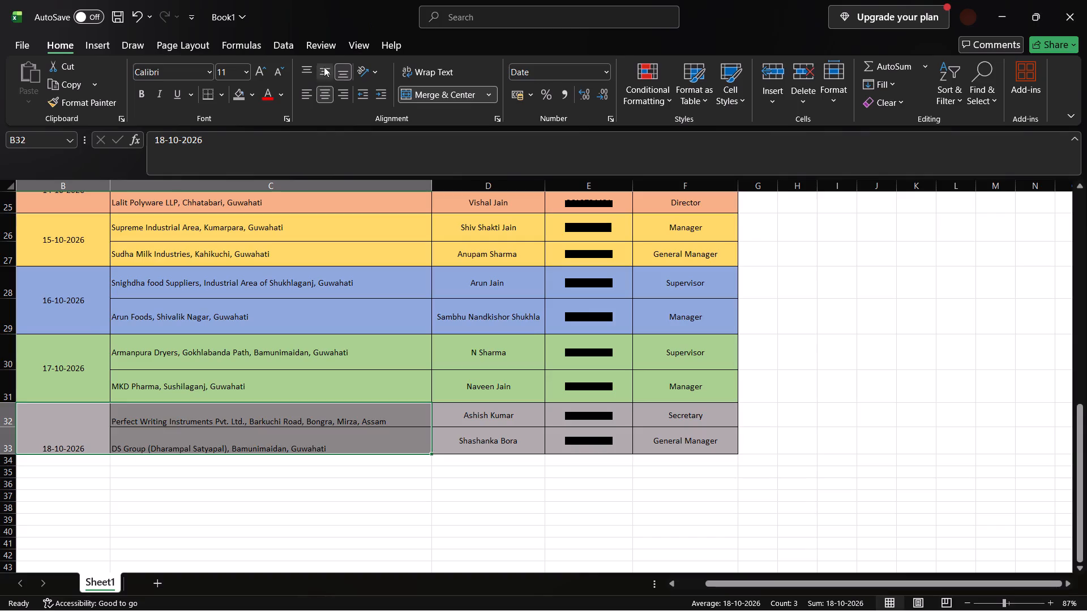
click(324, 71)
click(328, 99)
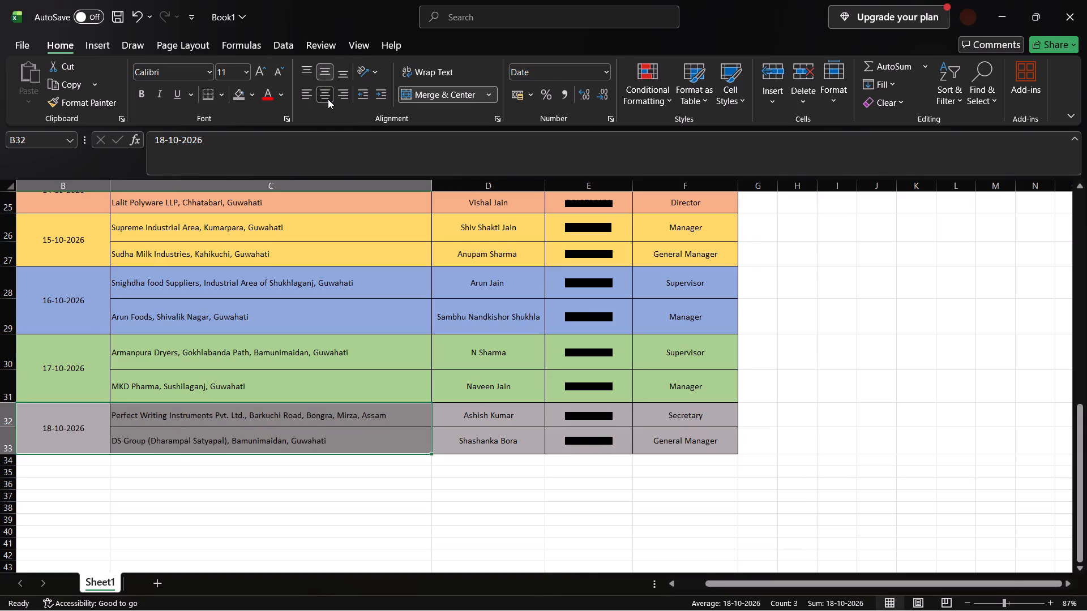
click(328, 99)
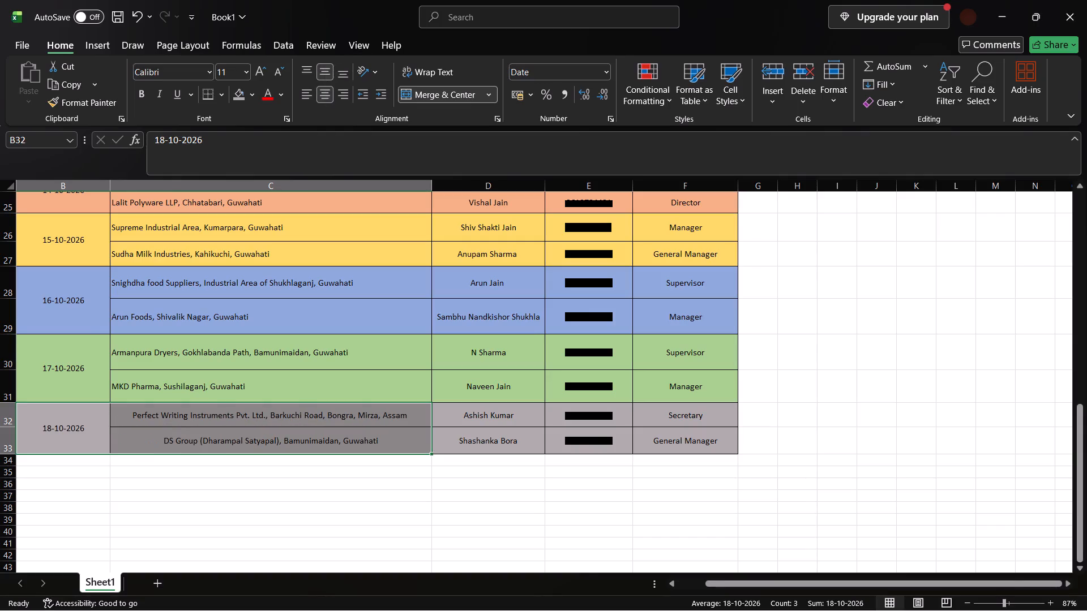
Left-align the visit details in C32:C33, as in the earlier entries.
drag(156, 415, 158, 435)
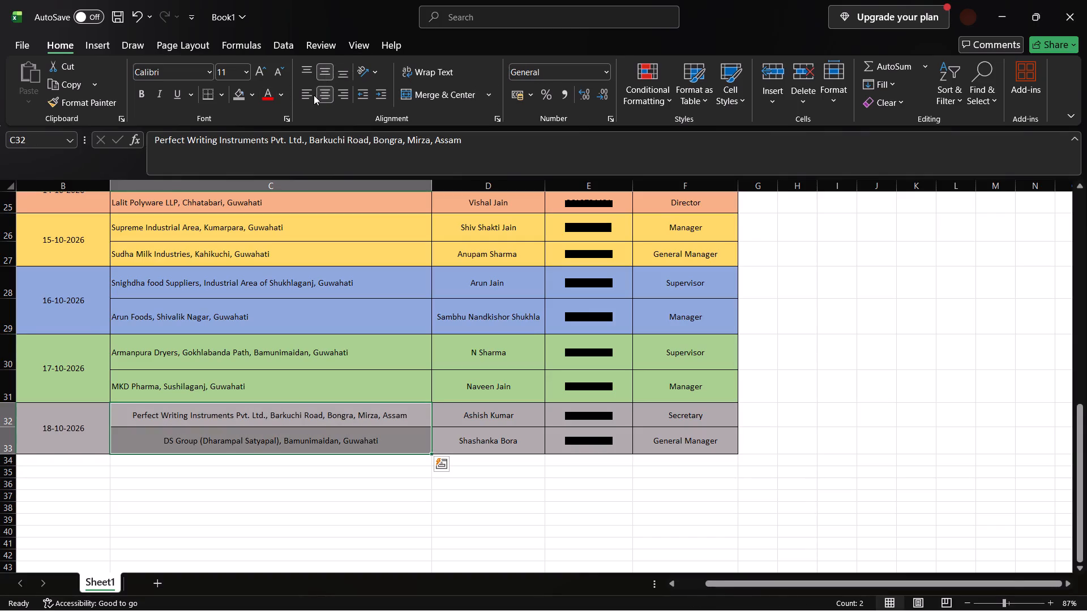
click(312, 94)
triple_click(312, 94)
triple_click(312, 94)
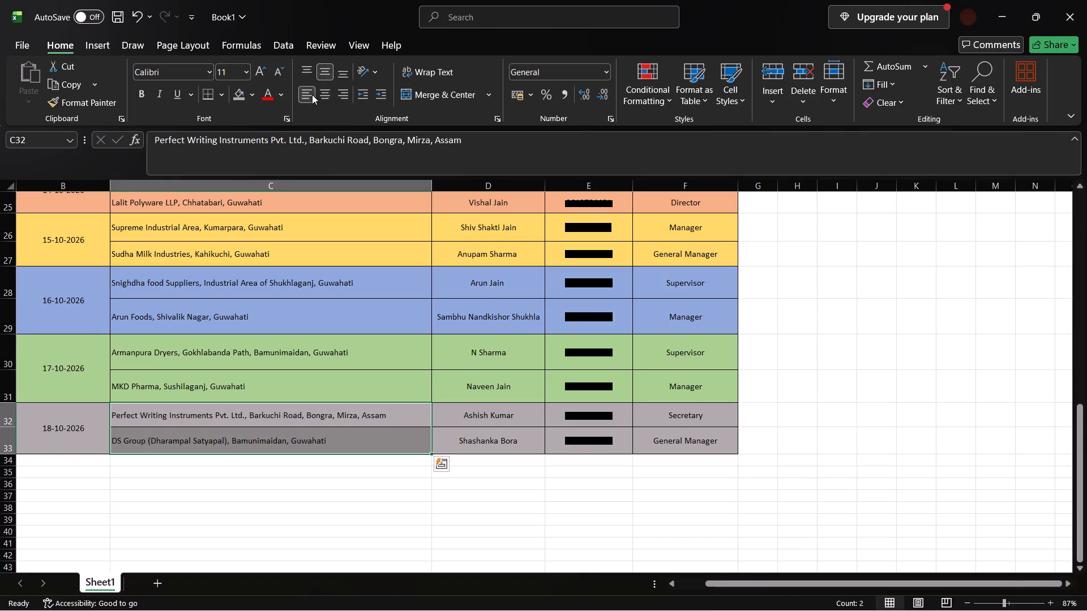
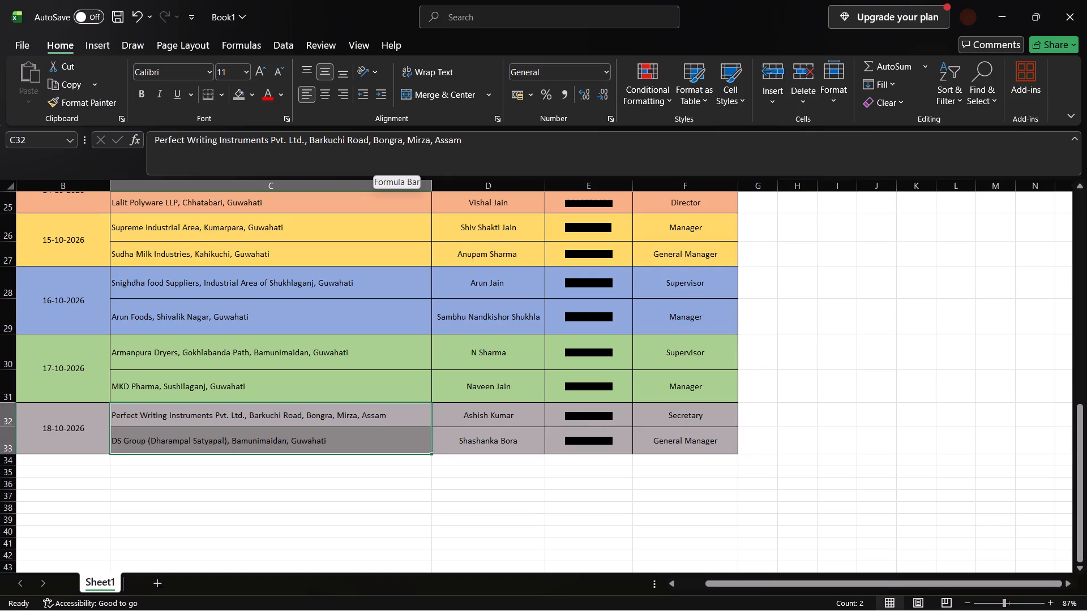
Select the empty date cell B34 directly below the 18-10-2026 entry.
click(63, 462)
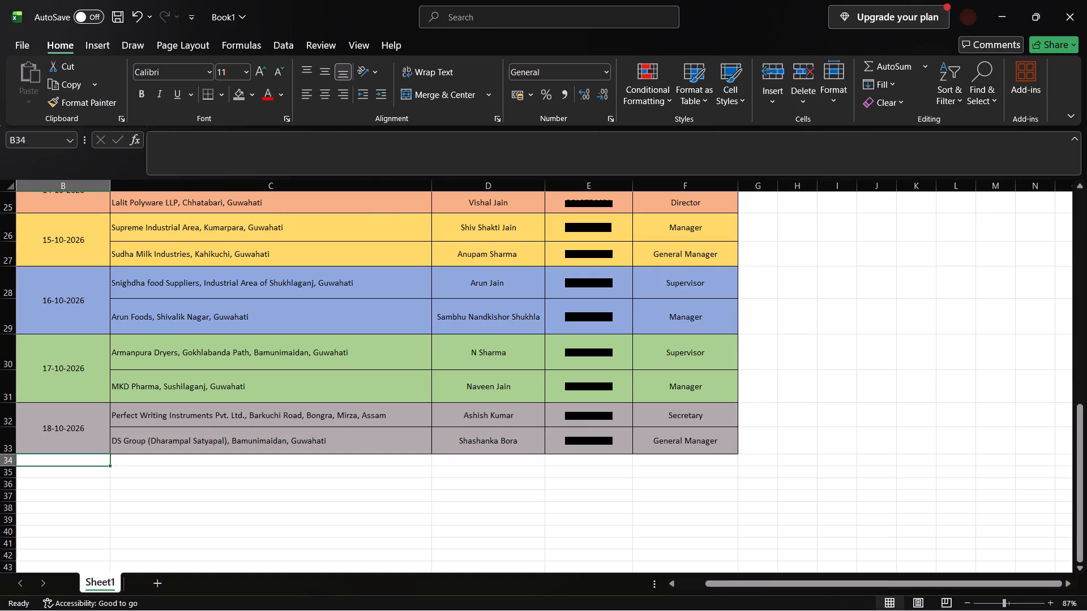
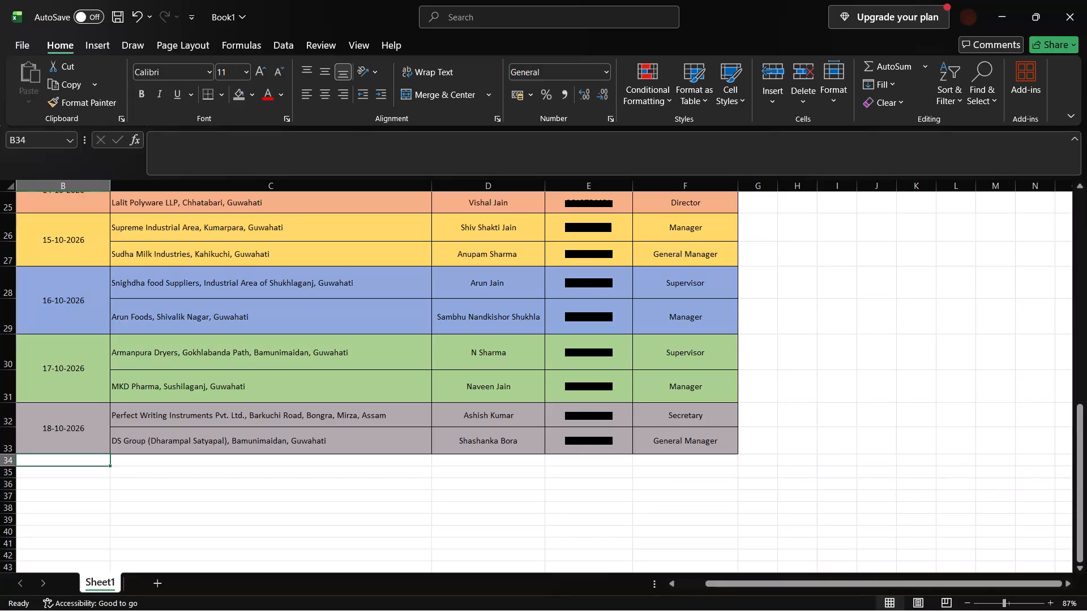
Merge and center B34:B35 for the date and A34:A35 for the serial number below the 18-10-2026 entry.
drag(71, 459, 74, 473)
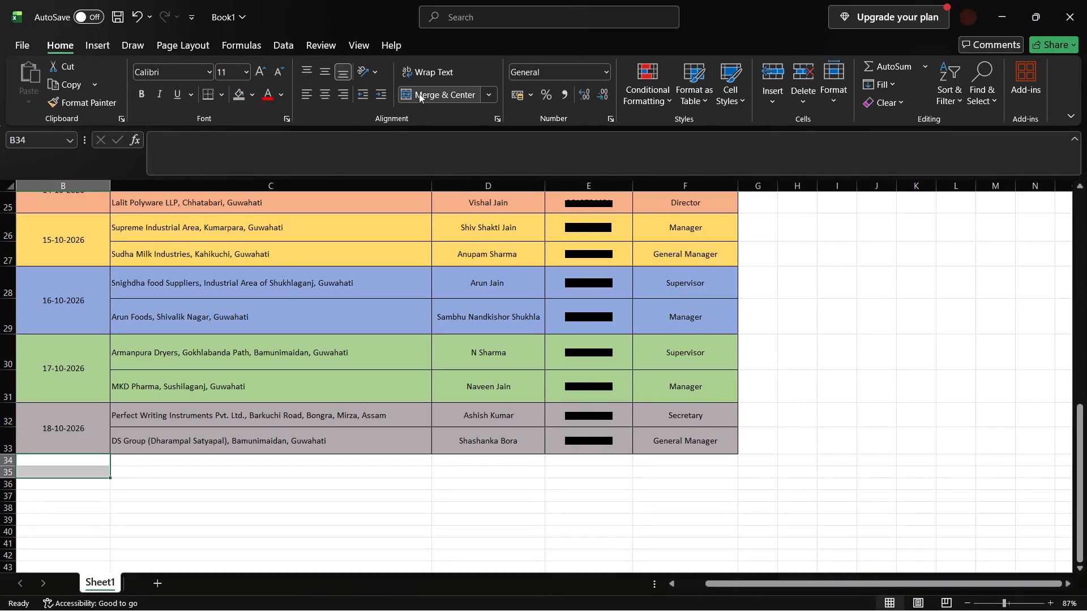
click(425, 88)
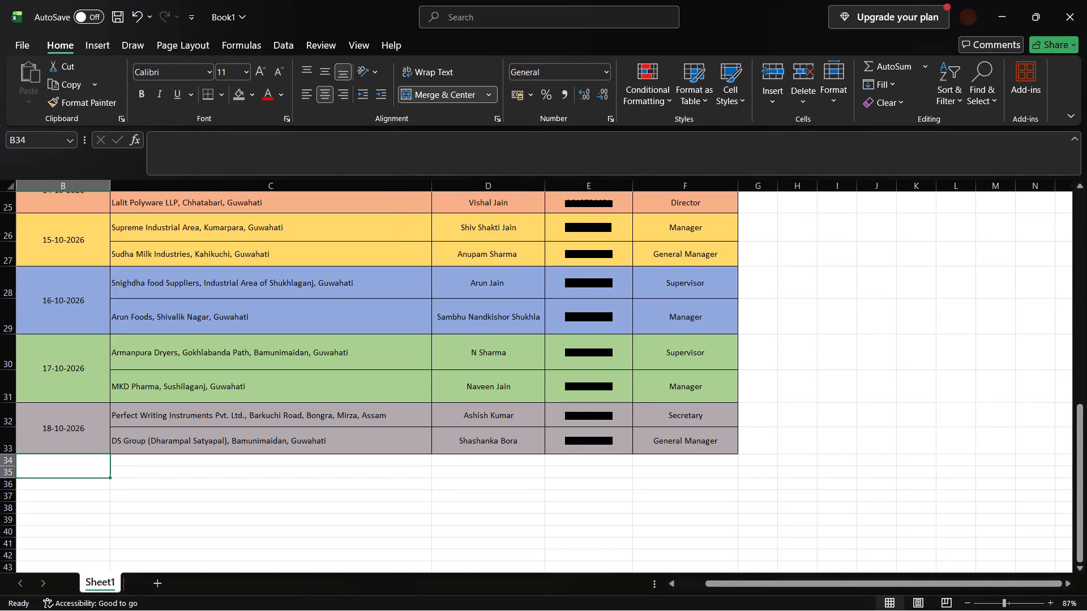
scroll(142, 459, right, 3)
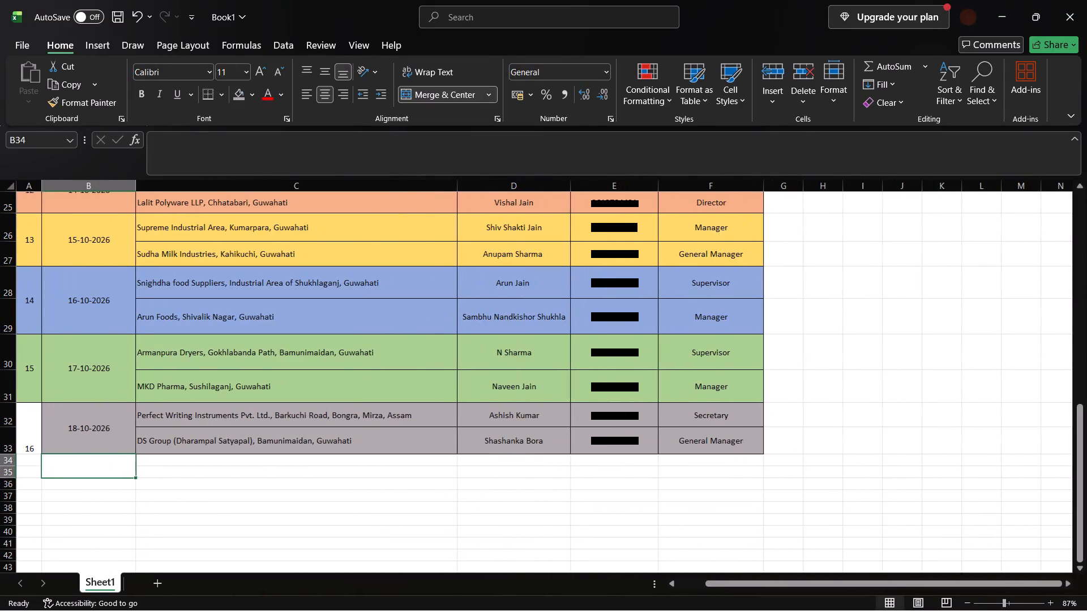
drag(30, 461, 30, 467)
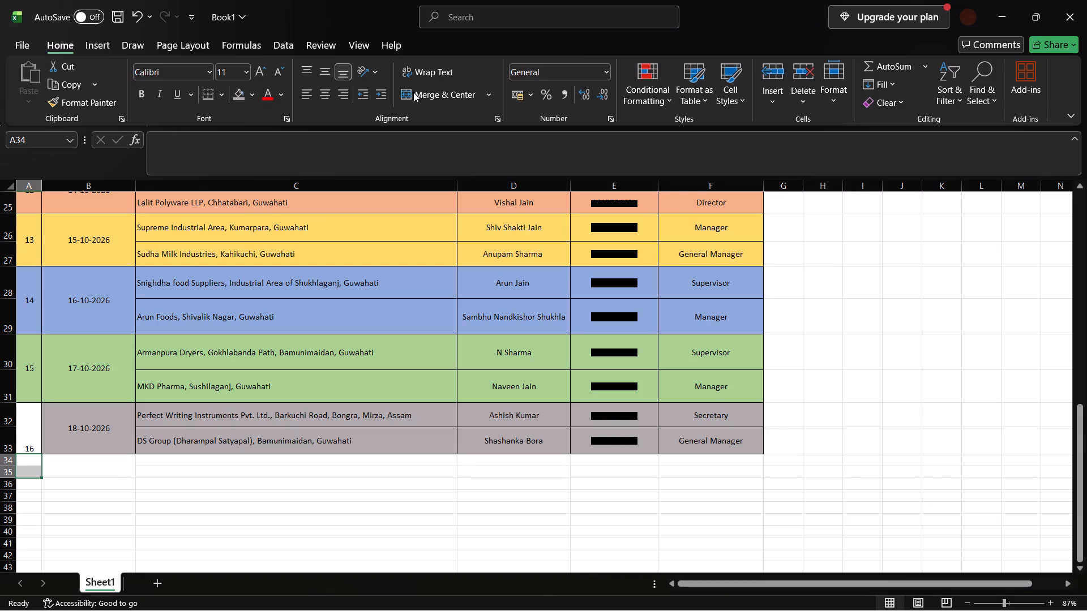
click(413, 92)
Enter serial number 17 in merged cell A34 and the date 20-10-2026 in merged cell B34.
text(17)
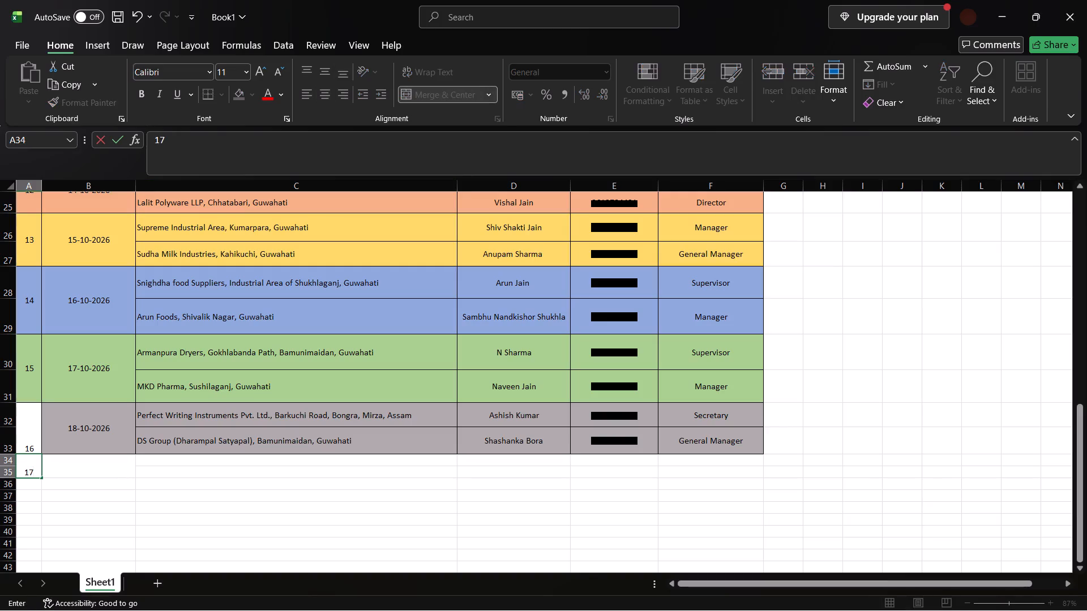
key(Right)
text(18)
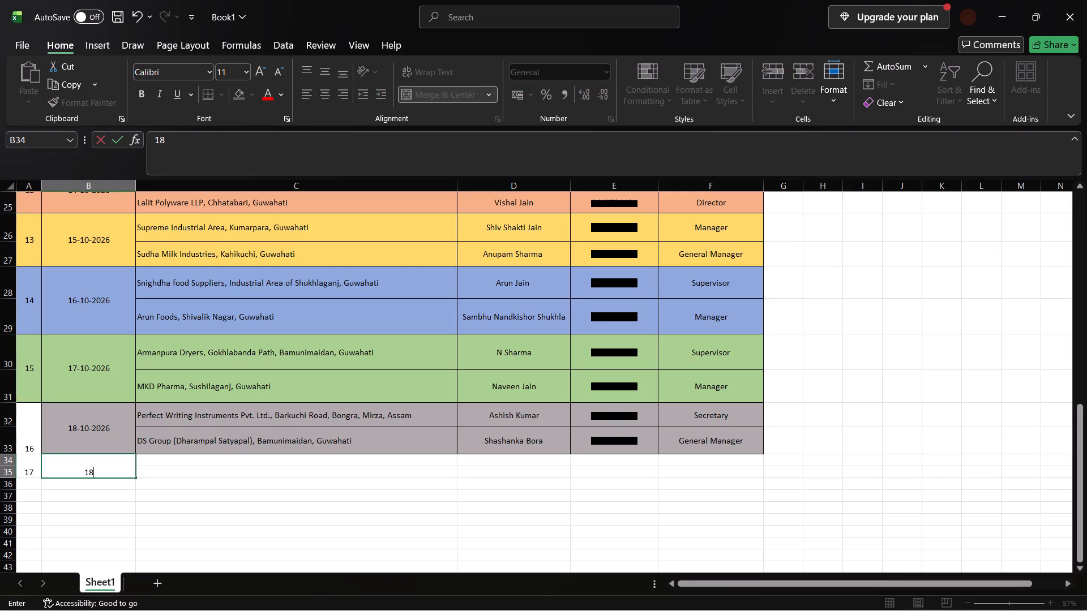
key(minus)
key(BackSpace)
key(BackSpace)
key(BackSpace)
text(20-10-)
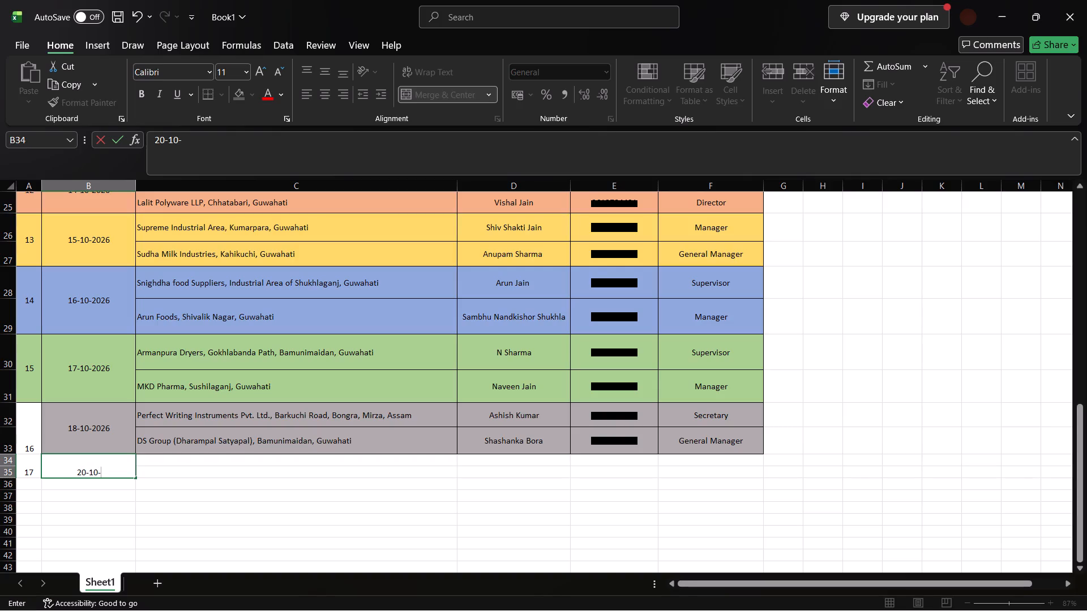
text(202)
key(6)
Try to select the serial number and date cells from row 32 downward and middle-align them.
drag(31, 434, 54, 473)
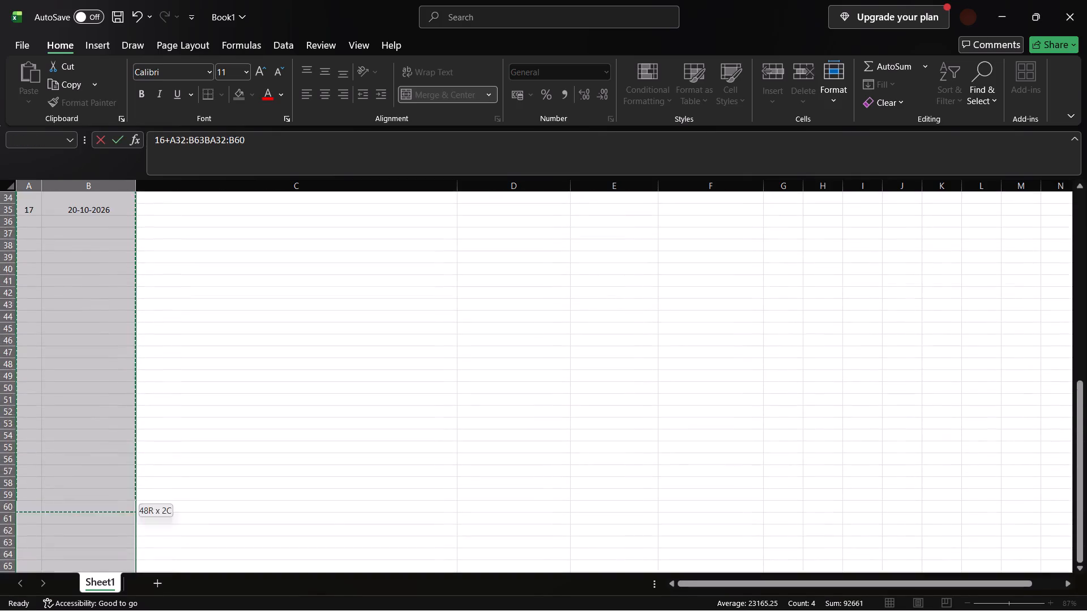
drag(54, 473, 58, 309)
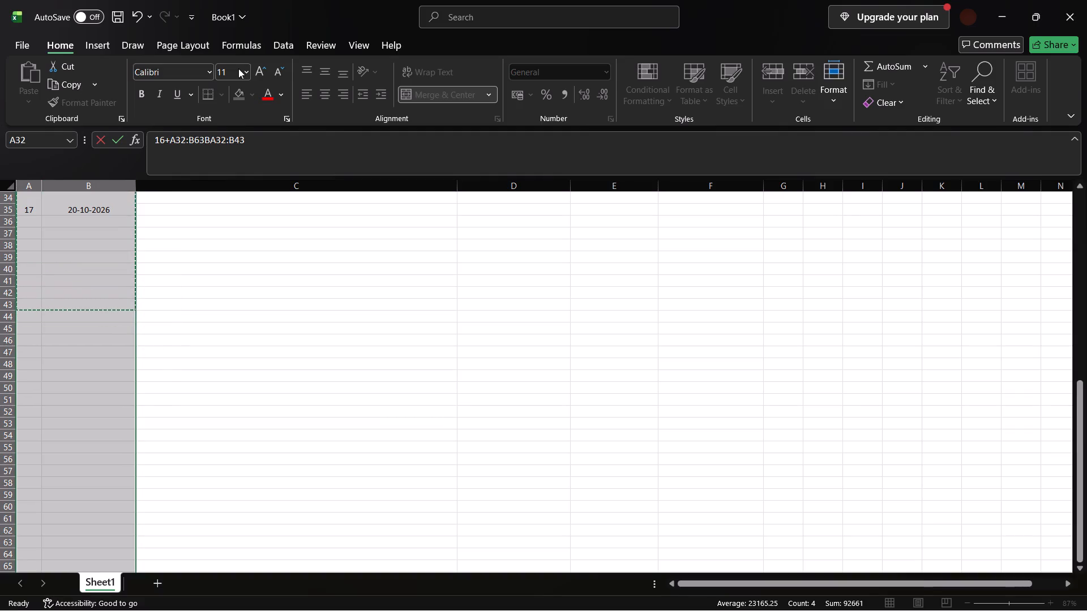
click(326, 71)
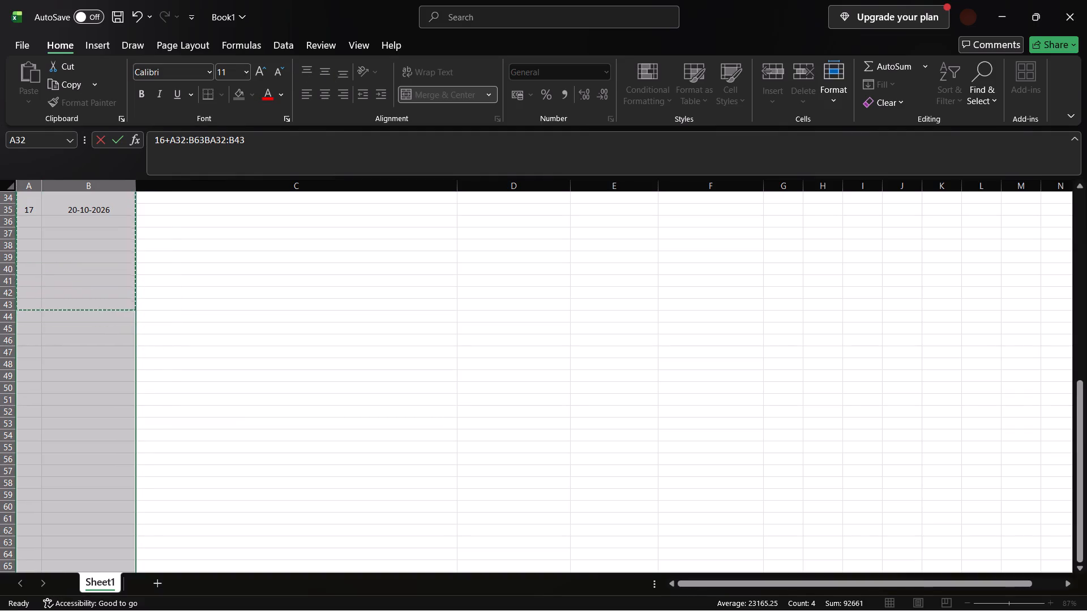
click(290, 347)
Replace the content of serial number cell A32 with 16.
scroll(290, 347, up, 2)
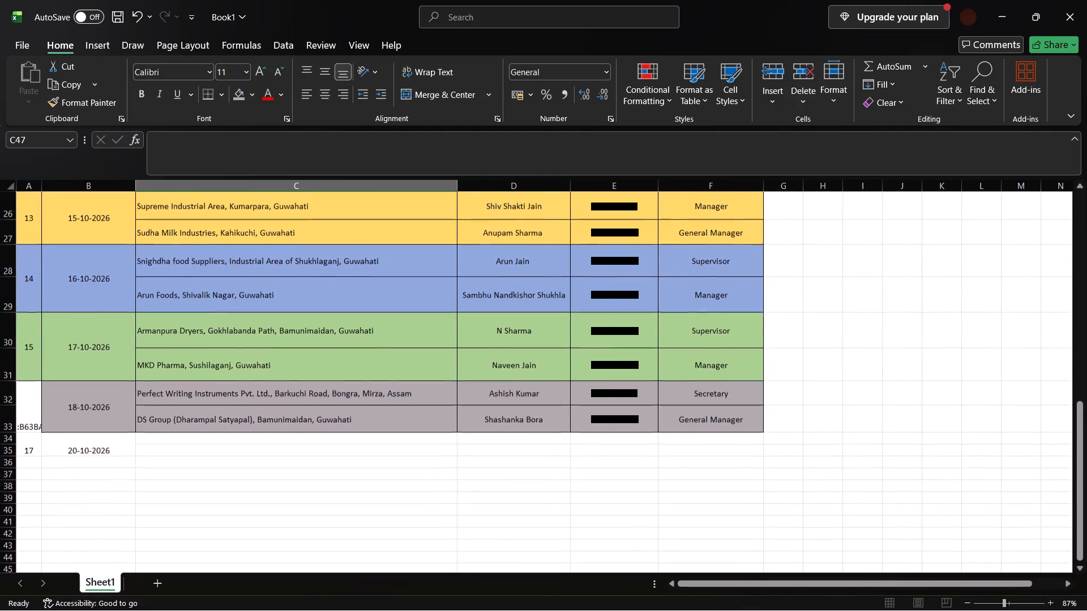
click(87, 393)
click(35, 418)
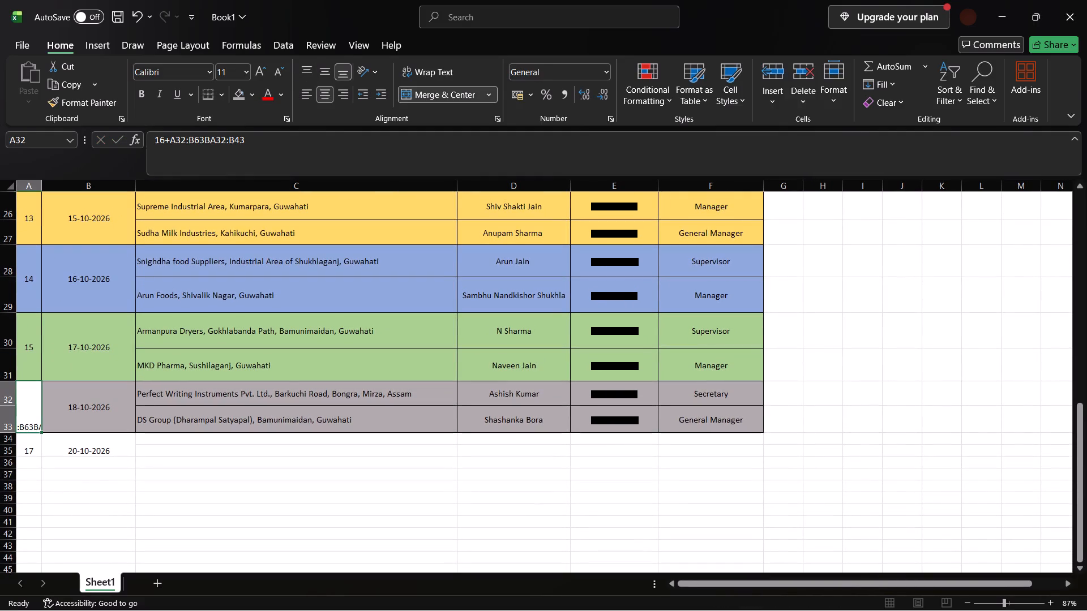
key(BackSpace)
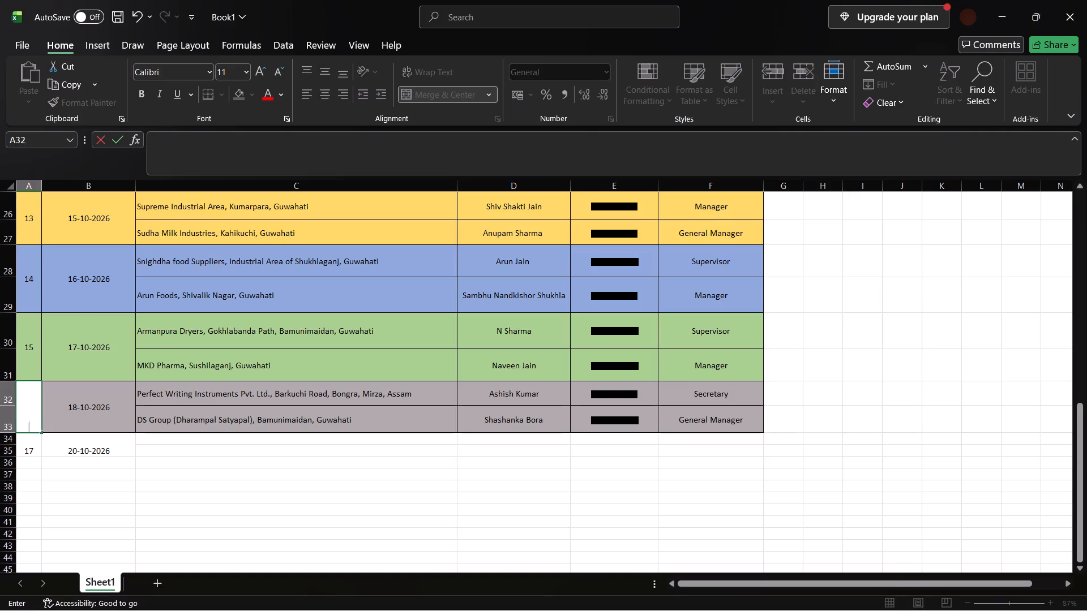
text(16)
Middle-align and center the serial number and date cells in columns A and B from row 32 downward.
drag(73, 398, 53, 566)
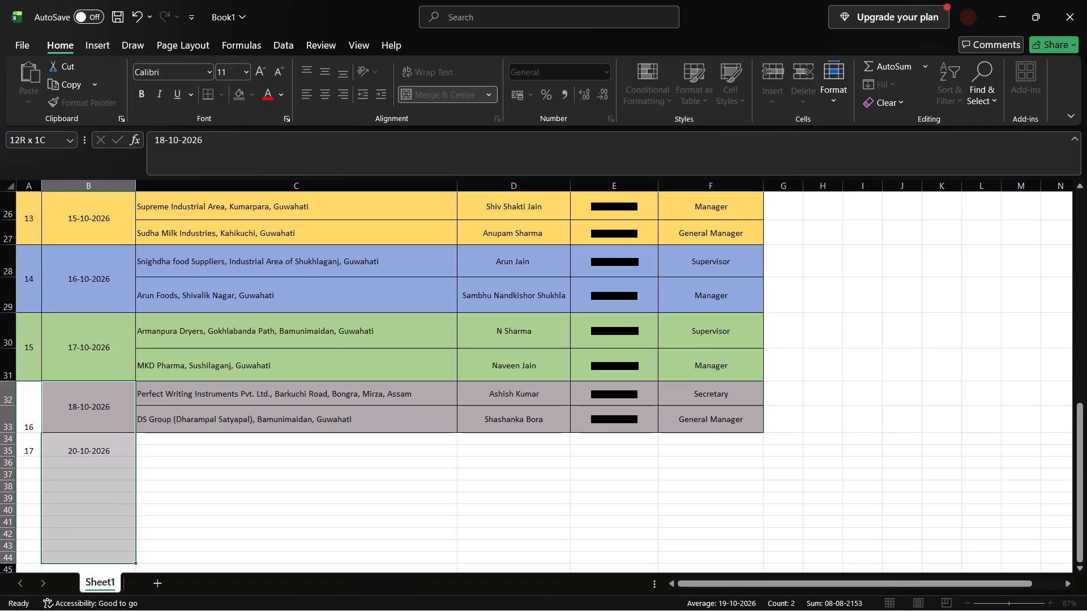
drag(53, 566, 25, 565)
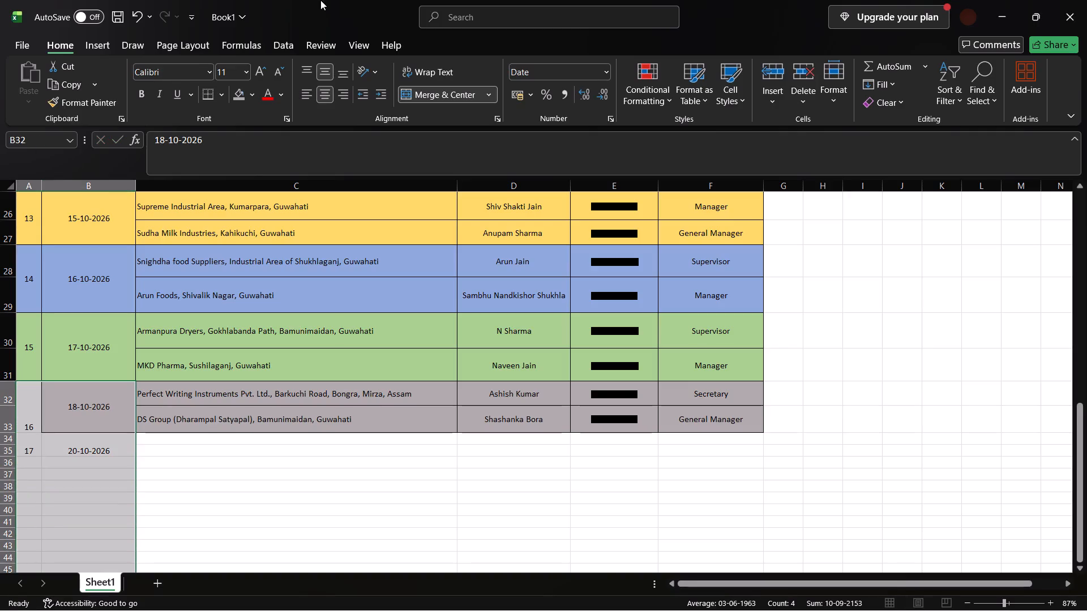
click(330, 67)
click(330, 67)
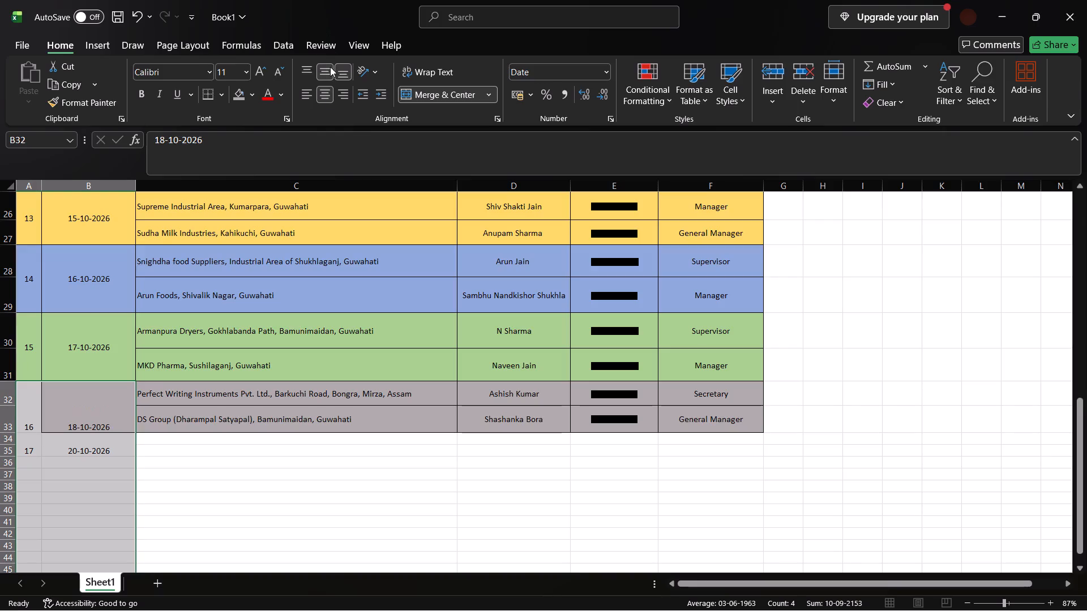
click(324, 91)
click(324, 91)
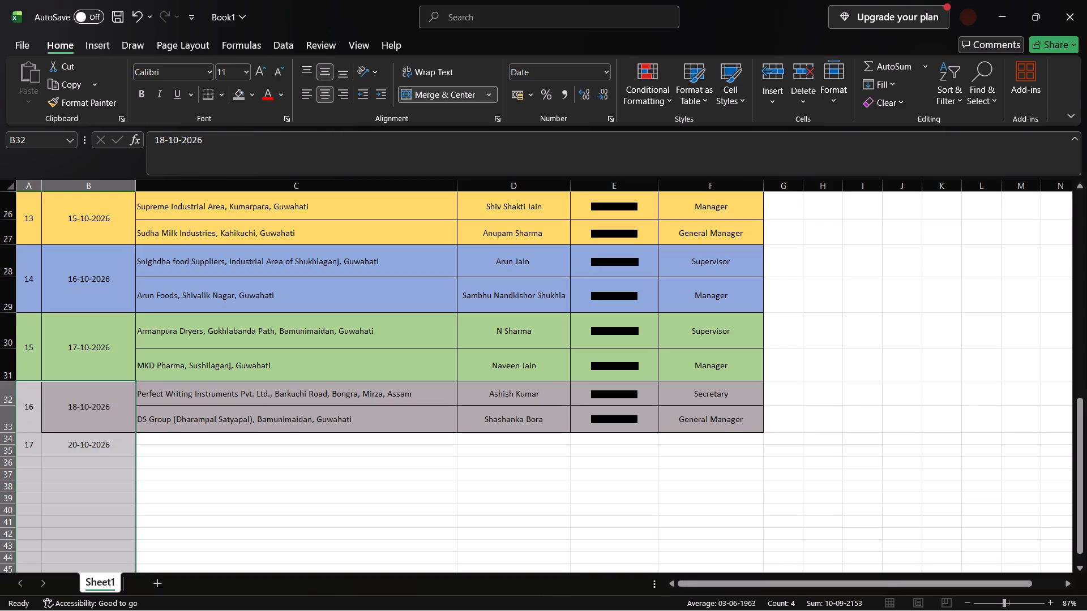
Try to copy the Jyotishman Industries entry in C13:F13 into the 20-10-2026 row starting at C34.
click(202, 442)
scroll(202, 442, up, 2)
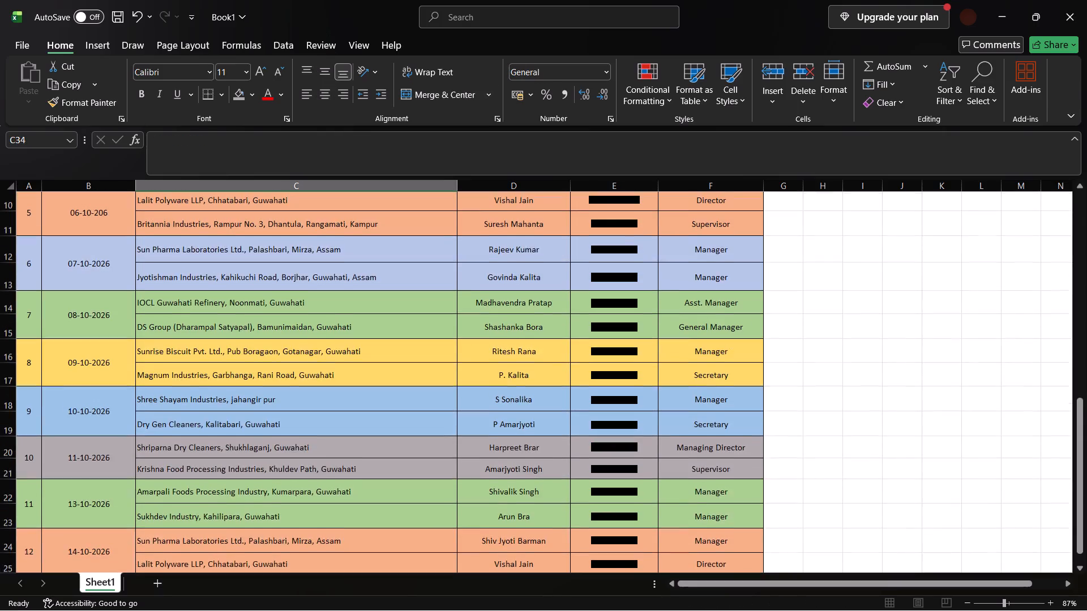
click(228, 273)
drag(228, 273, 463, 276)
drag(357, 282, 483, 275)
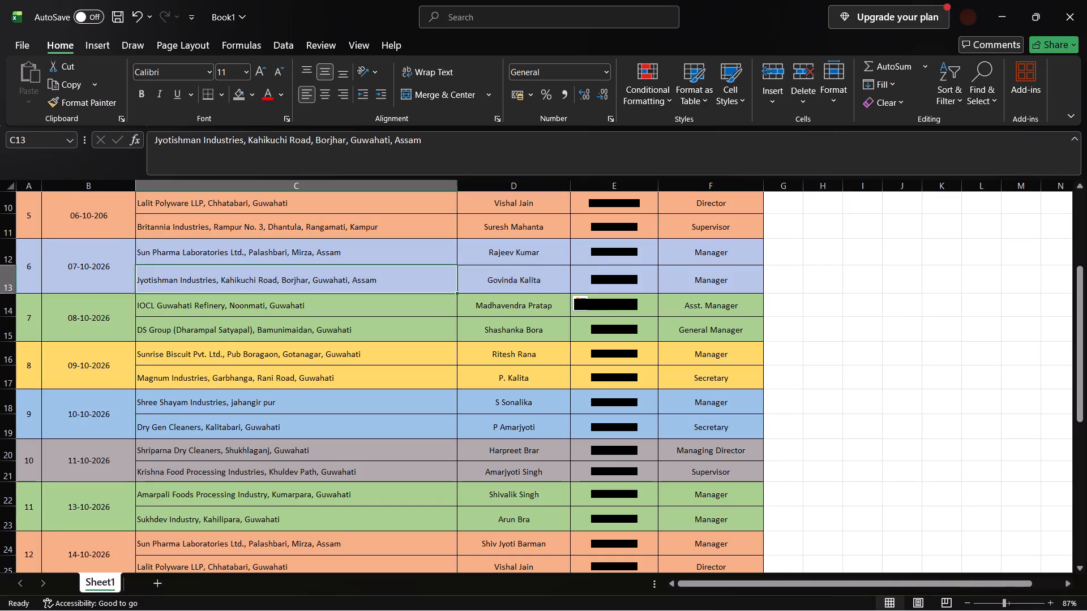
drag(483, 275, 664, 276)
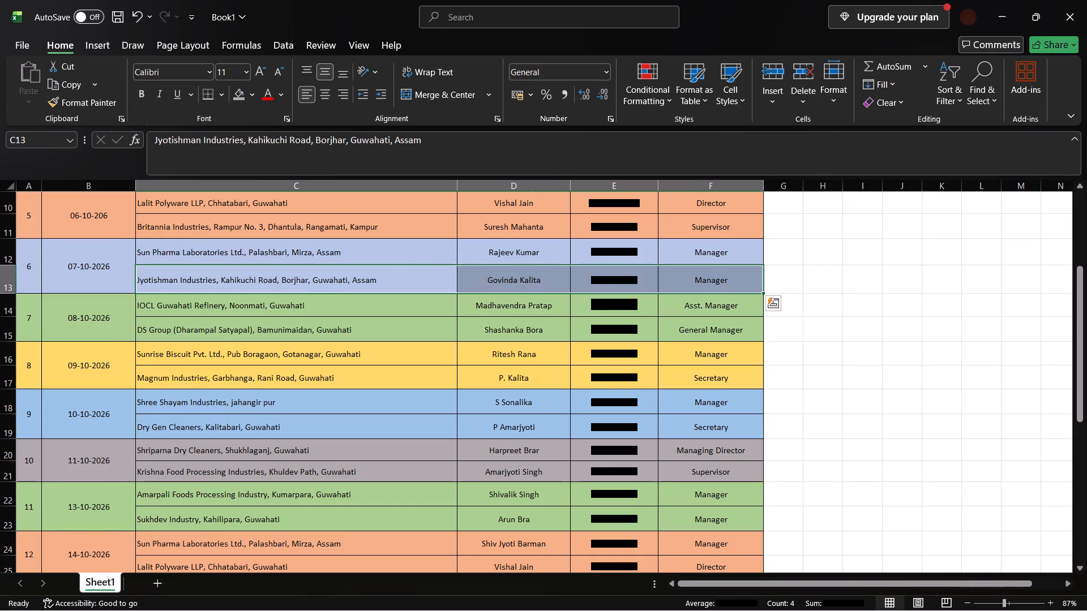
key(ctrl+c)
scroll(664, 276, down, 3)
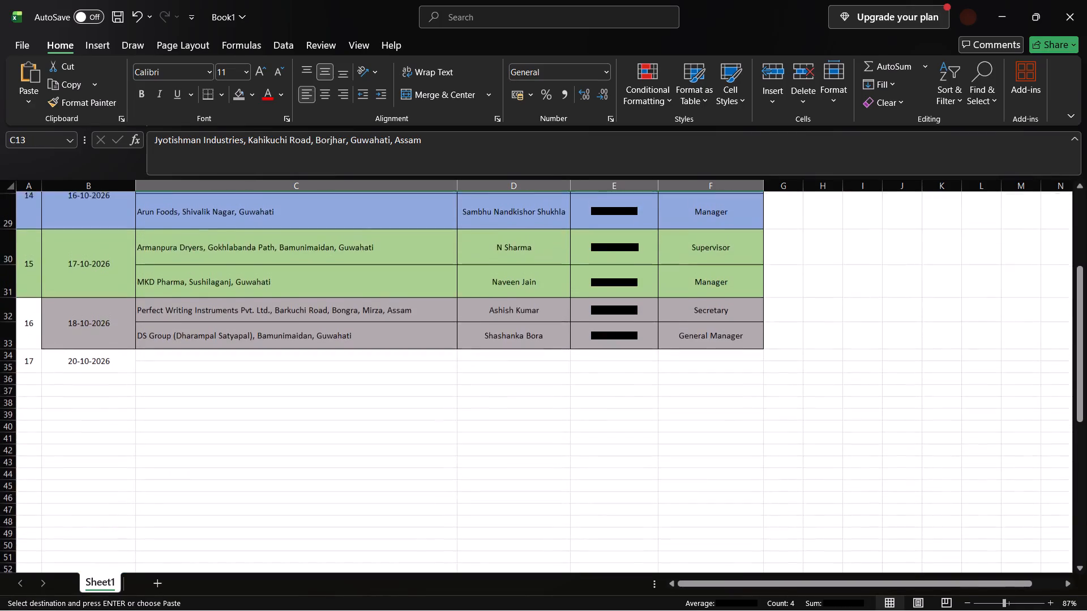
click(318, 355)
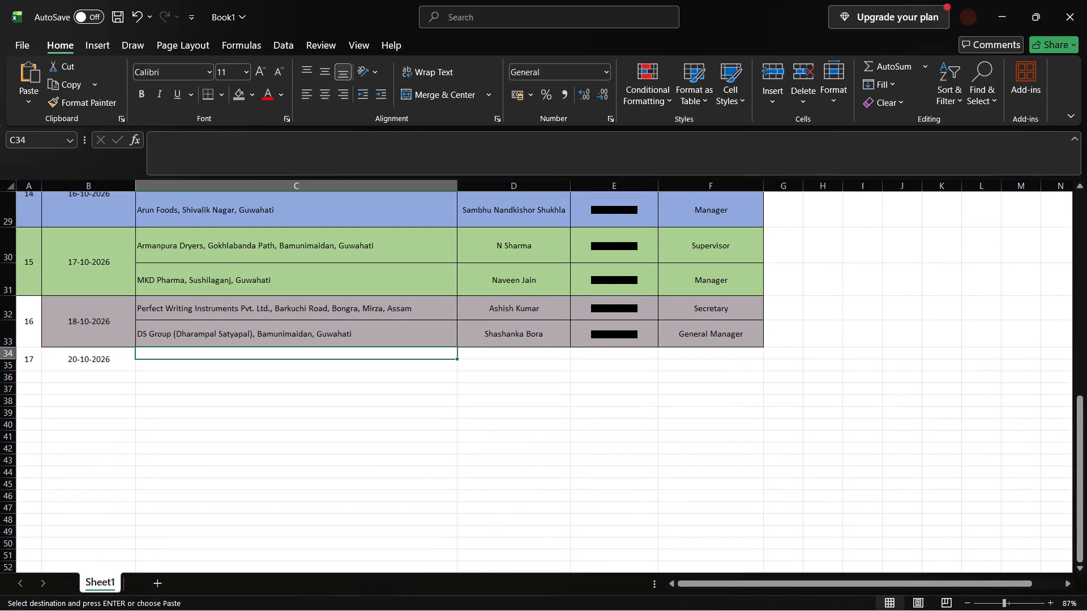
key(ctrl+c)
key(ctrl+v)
Copy the Shree Shayam Industries entry in C18:F18 and paste it into the first 20-10-2026 row at C34.
scroll(318, 355, up, 1)
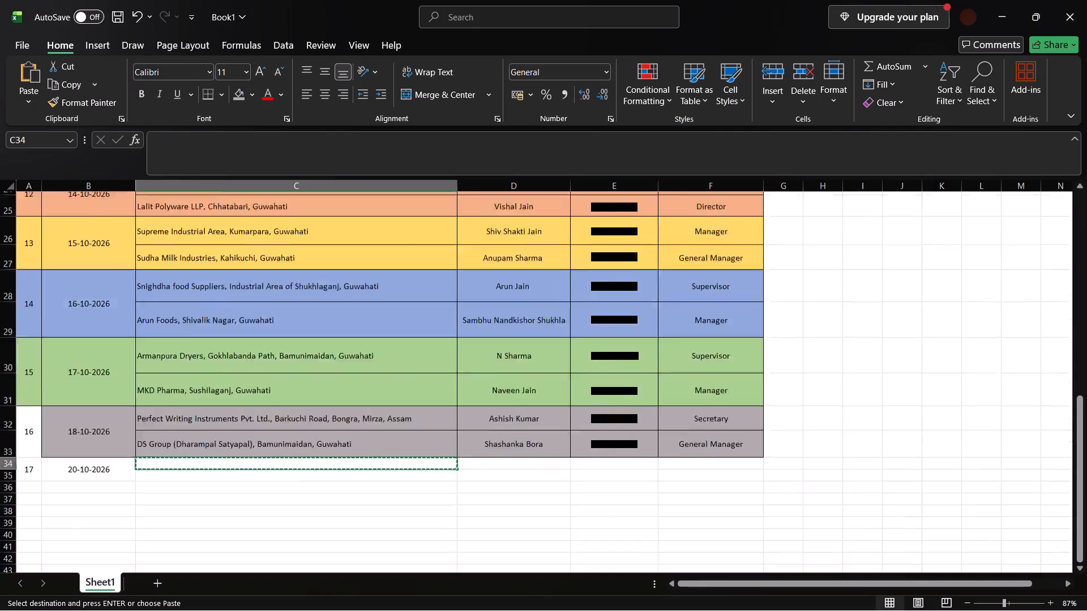
scroll(318, 355, up, 3)
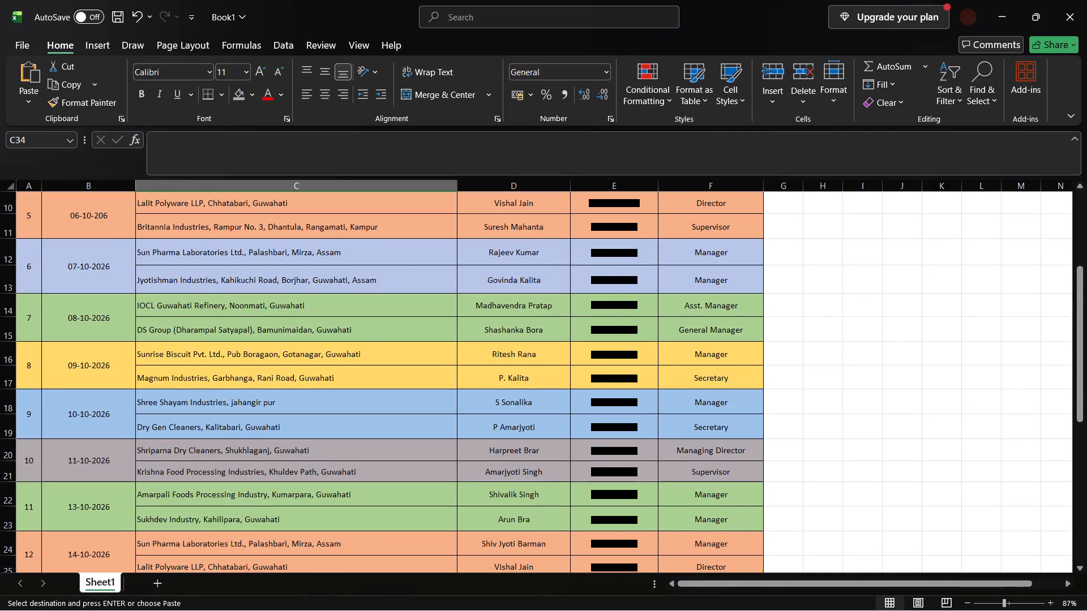
drag(164, 412, 686, 407)
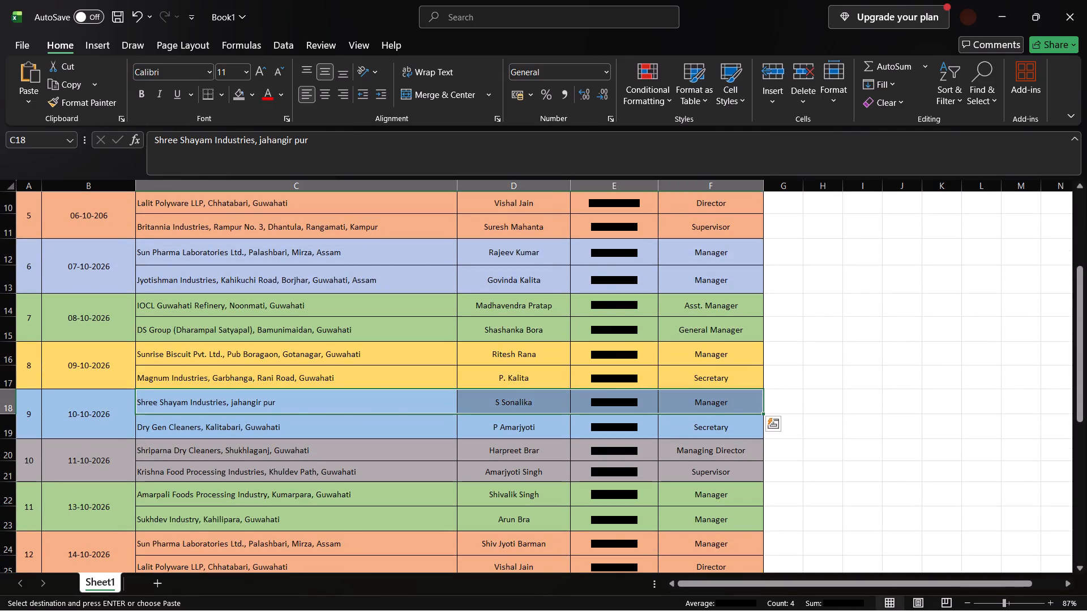
key(ctrl+c)
scroll(686, 407, down, 5)
scroll(686, 407, up, 1)
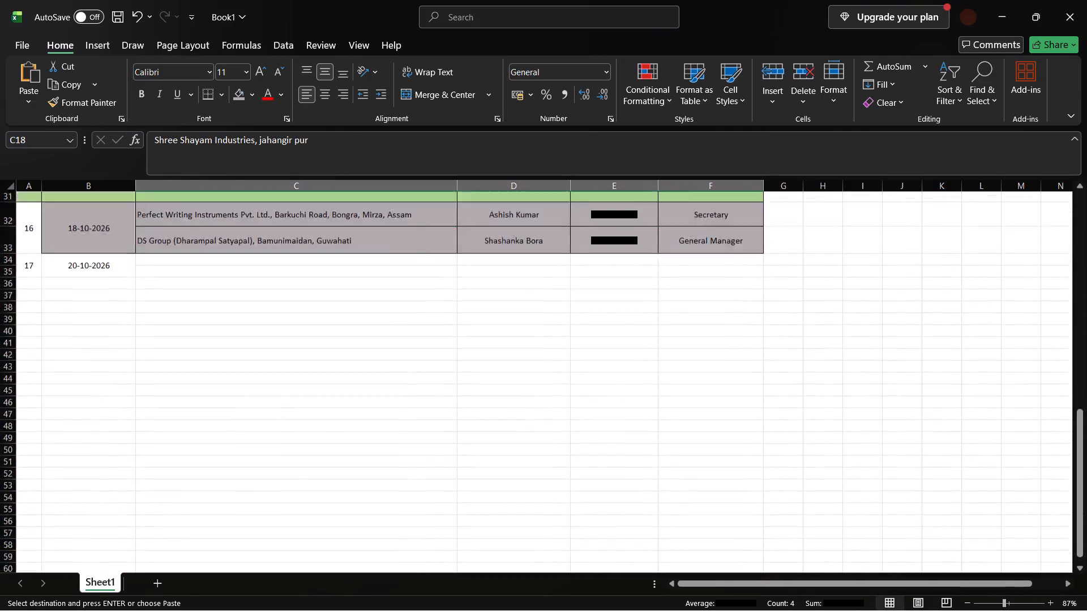
scroll(686, 407, up, 2)
click(337, 488)
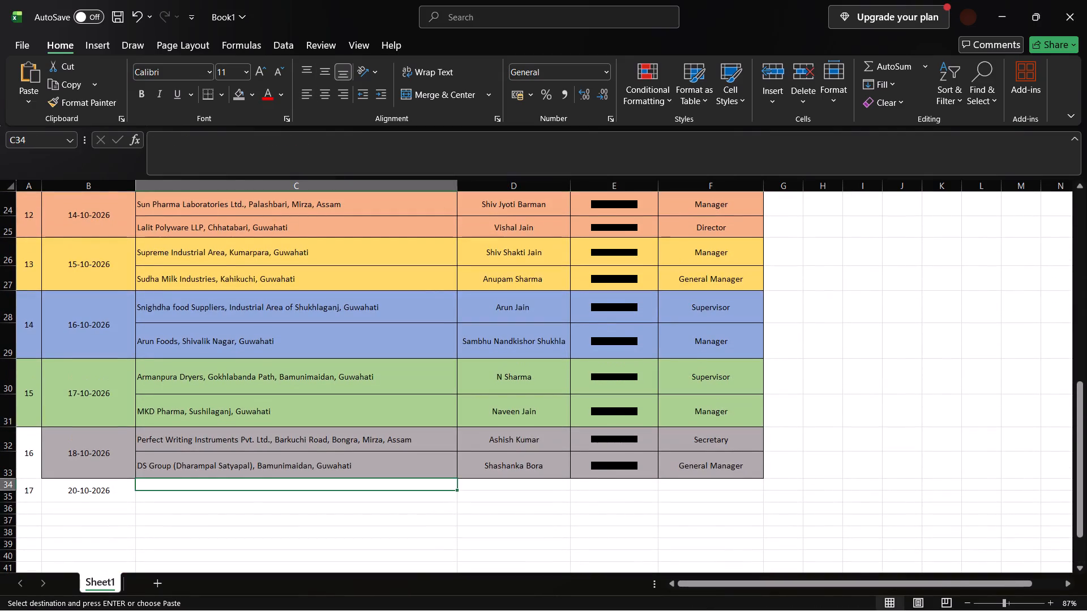
key(ctrl+v)
Paste the copied Shree Shayam Industries entry over the Sudha Milk Industries entry in C27:F27.
scroll(337, 488, up, 1)
drag(207, 389, 692, 403)
key(ctrl+v)
Paste the copied Shree Shayam Industries entry into the second 20-10-2026 row at C35.
scroll(692, 403, down, 2)
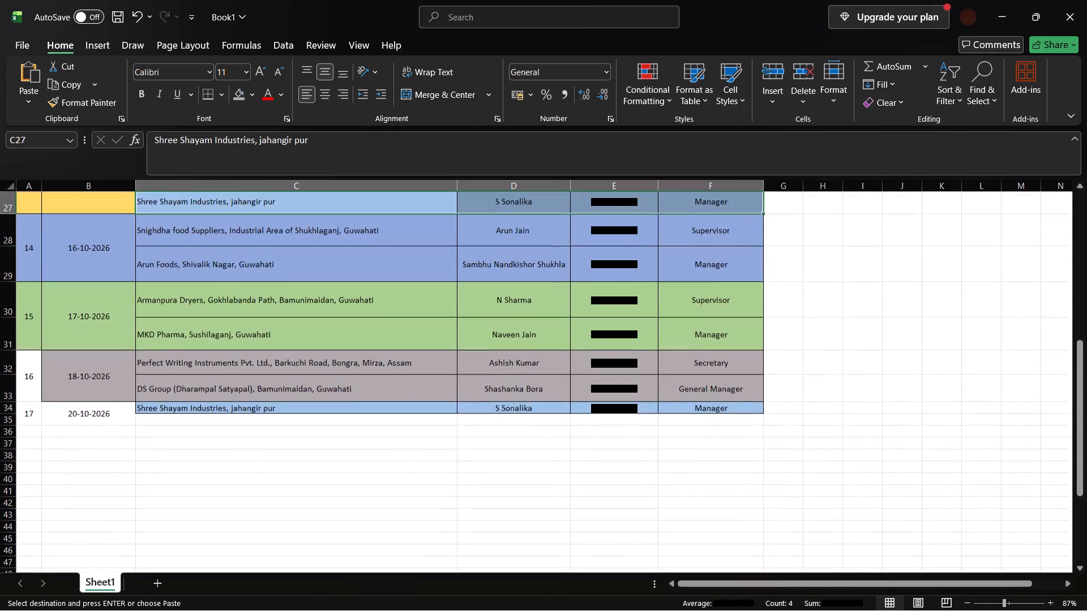
scroll(692, 403, down, 1)
click(346, 426)
key(ctrl+v)
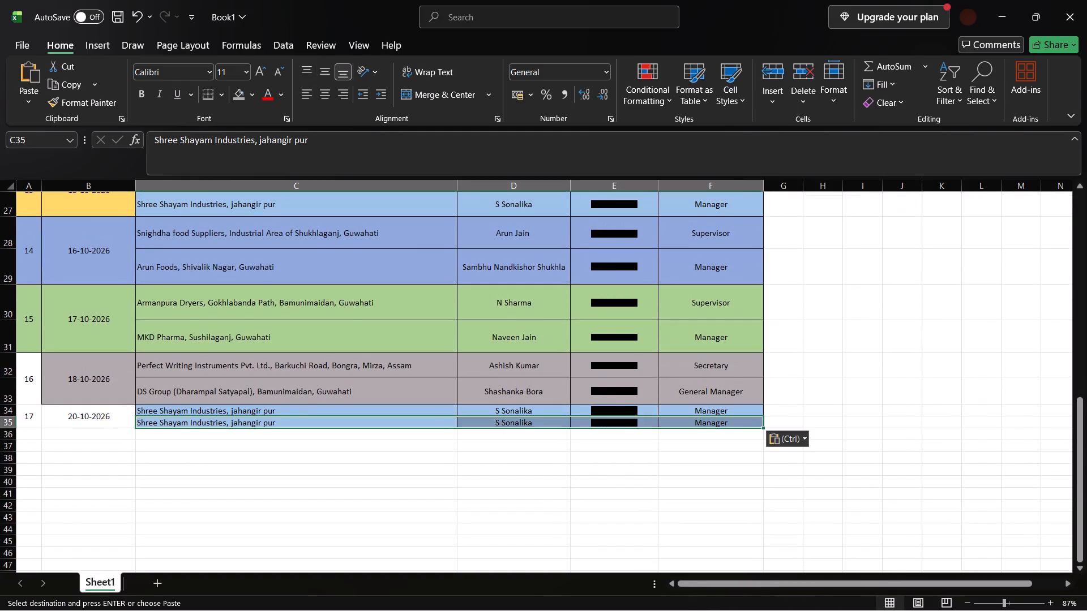
Increase the heights of rows 34 and 35 to roughly match the entry rows above.
drag(11, 414, 10, 421)
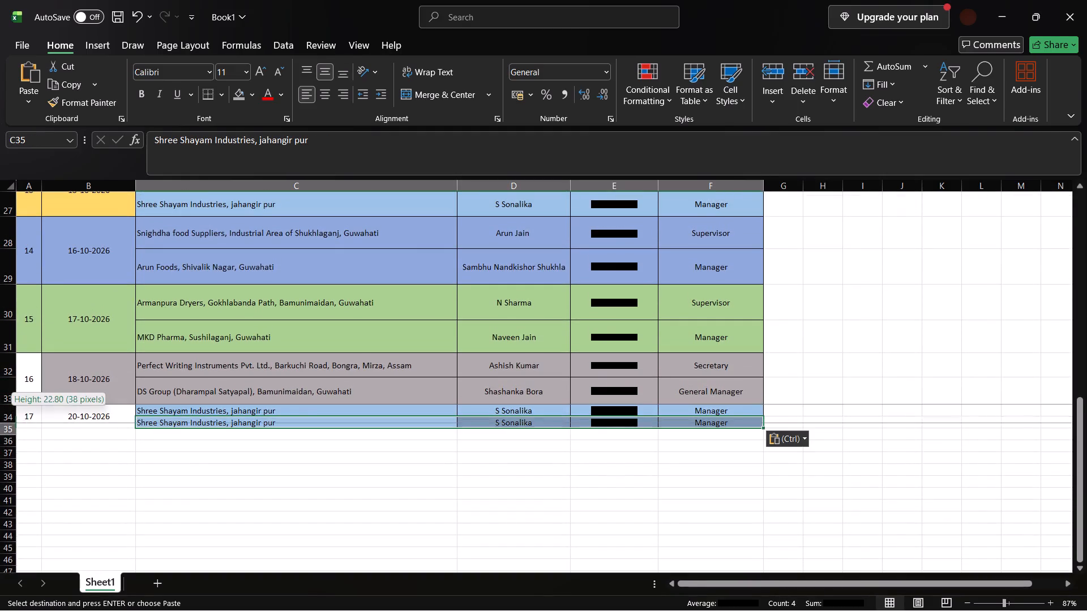
drag(10, 421, 11, 424)
drag(7, 436, 8, 448)
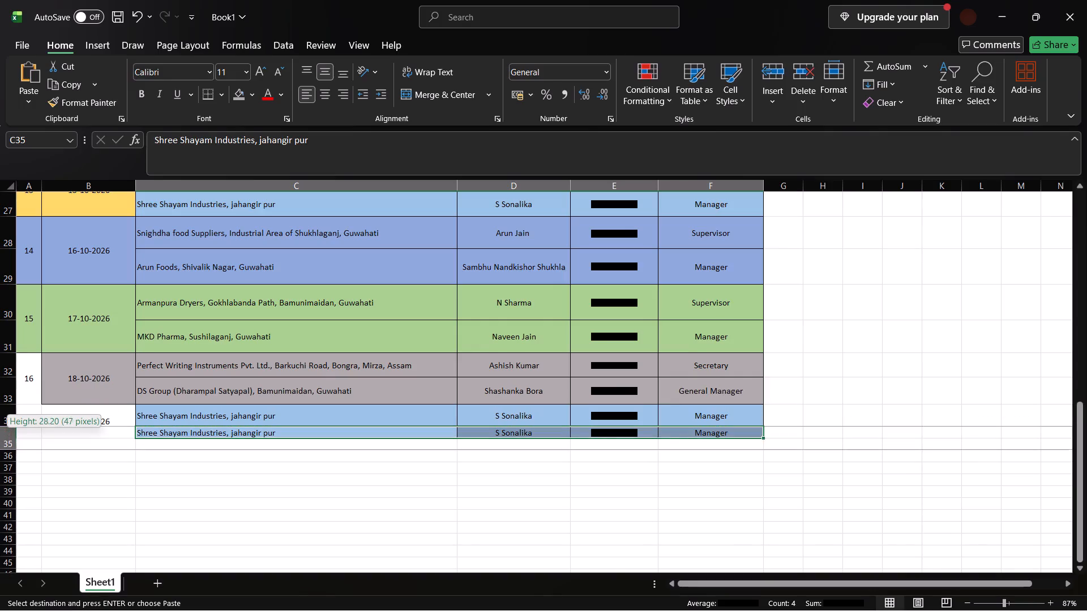
drag(8, 448, 8, 445)
drag(7, 447, 7, 452)
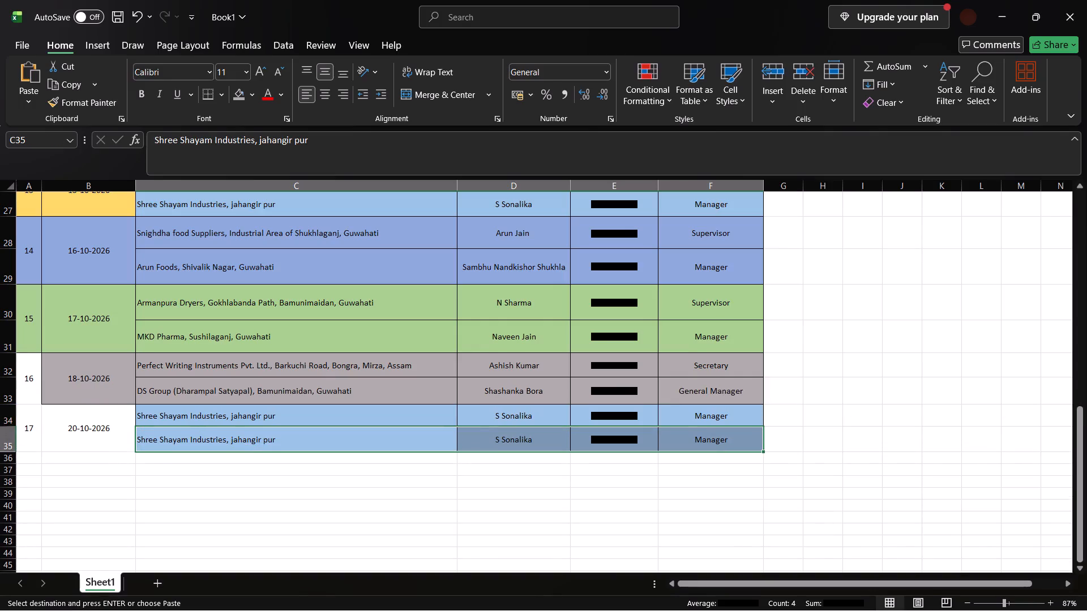
Increase the height of row 34 slightly to match row 35.
click(7, 424)
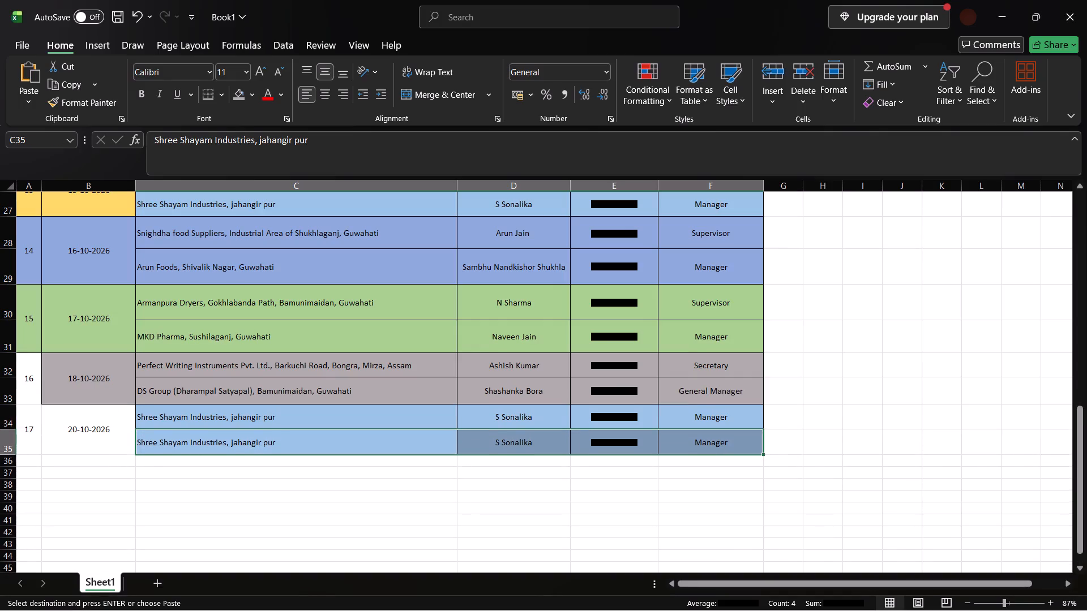
Fill the entry 17 block A34:F35 with the lighter gold theme colour used for entry 13.
drag(26, 429, 666, 449)
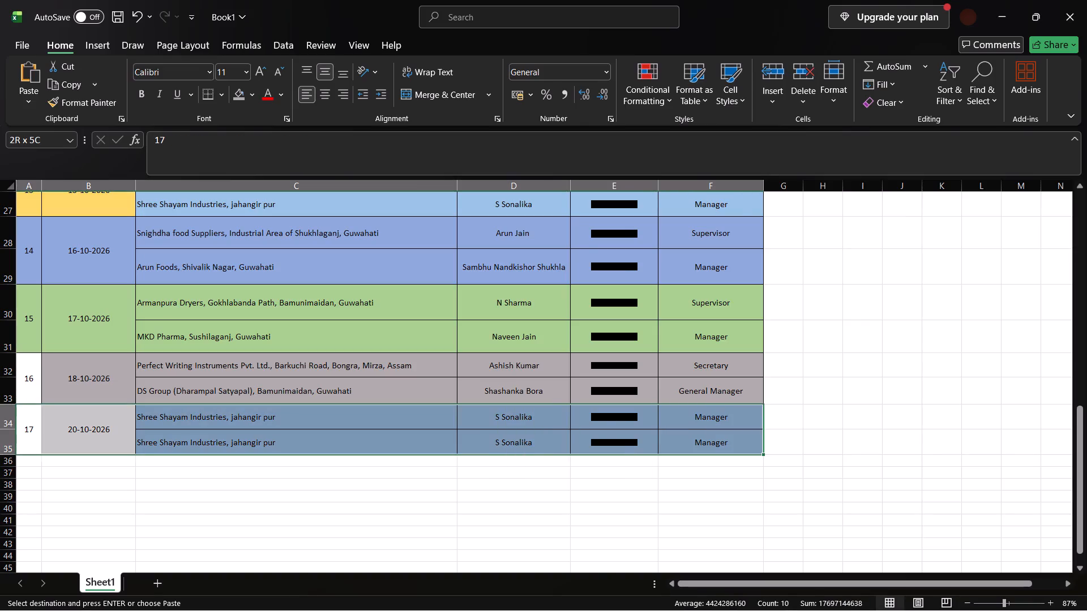
drag(666, 449, 729, 429)
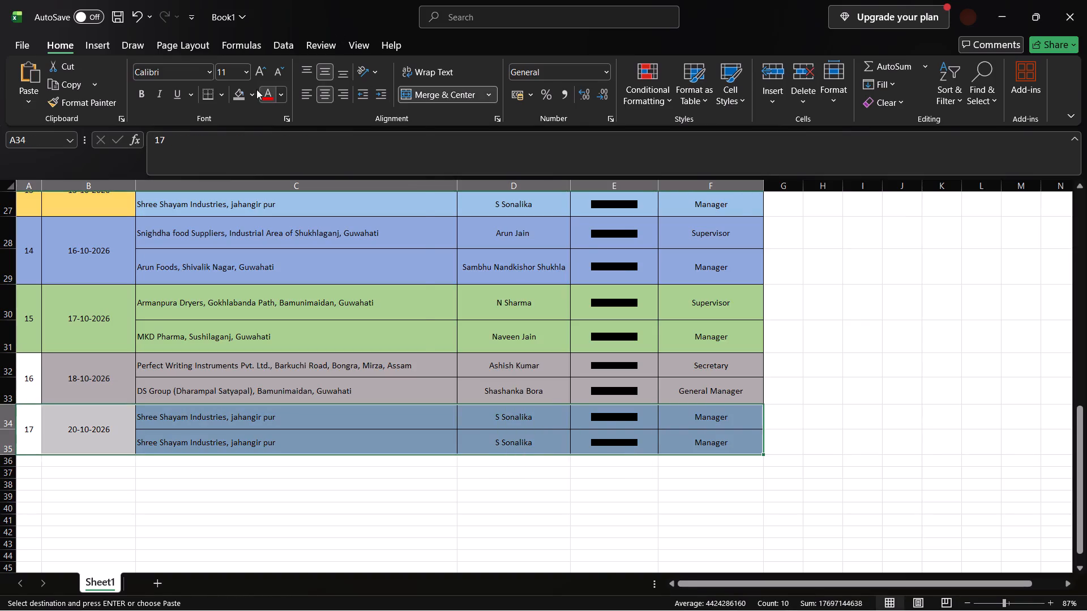
click(256, 89)
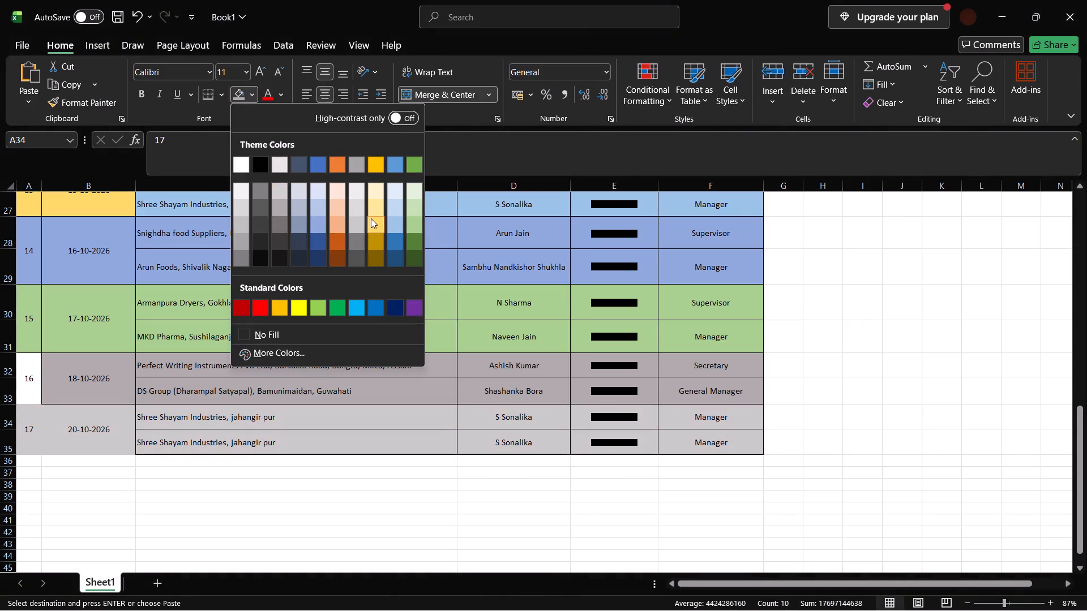
click(372, 220)
Apply the same gold fill to the Shree Shayam Industries cells C27:F27 in entry 13.
scroll(331, 222, up, 1)
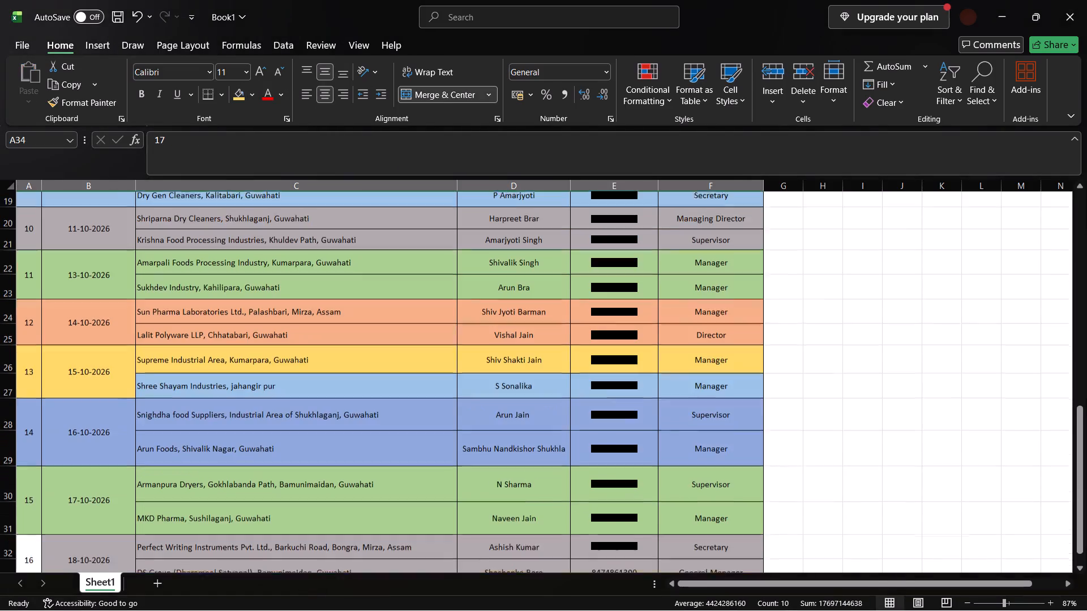
scroll(331, 222, up, 1)
drag(174, 397, 571, 380)
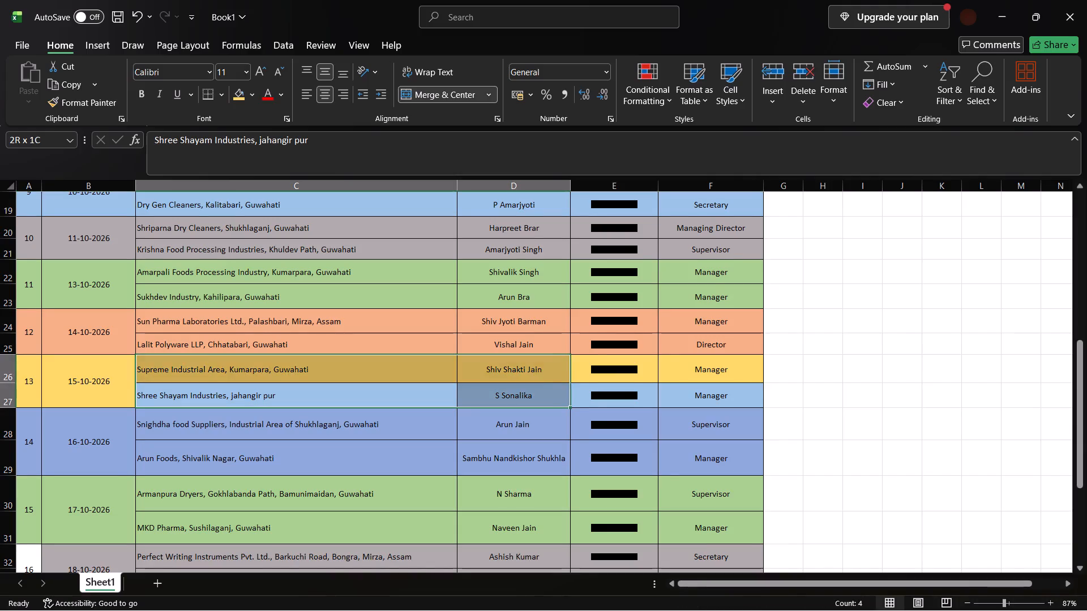
drag(571, 380, 660, 395)
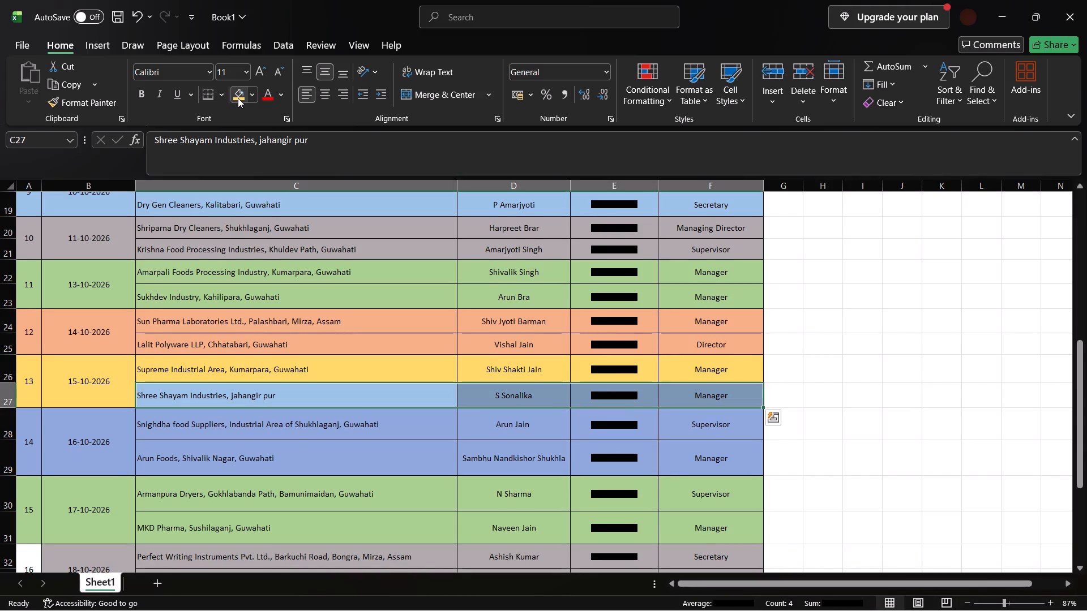
click(238, 98)
Fill the entry 16 number and date cells A32:B33 with the grey theme colour of their company rows.
scroll(222, 505, down, 2)
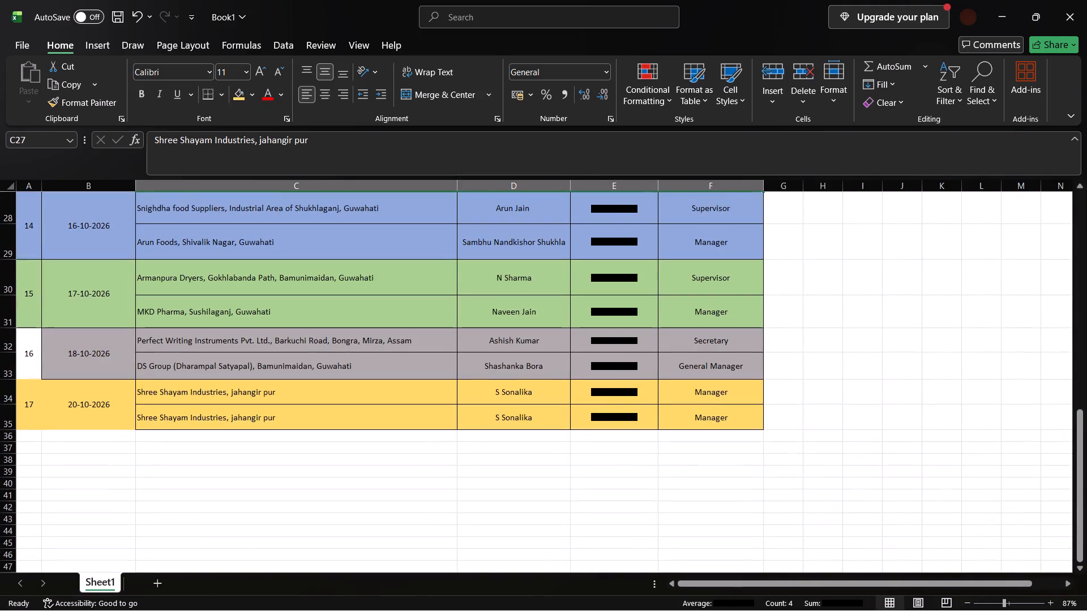
drag(28, 361, 64, 353)
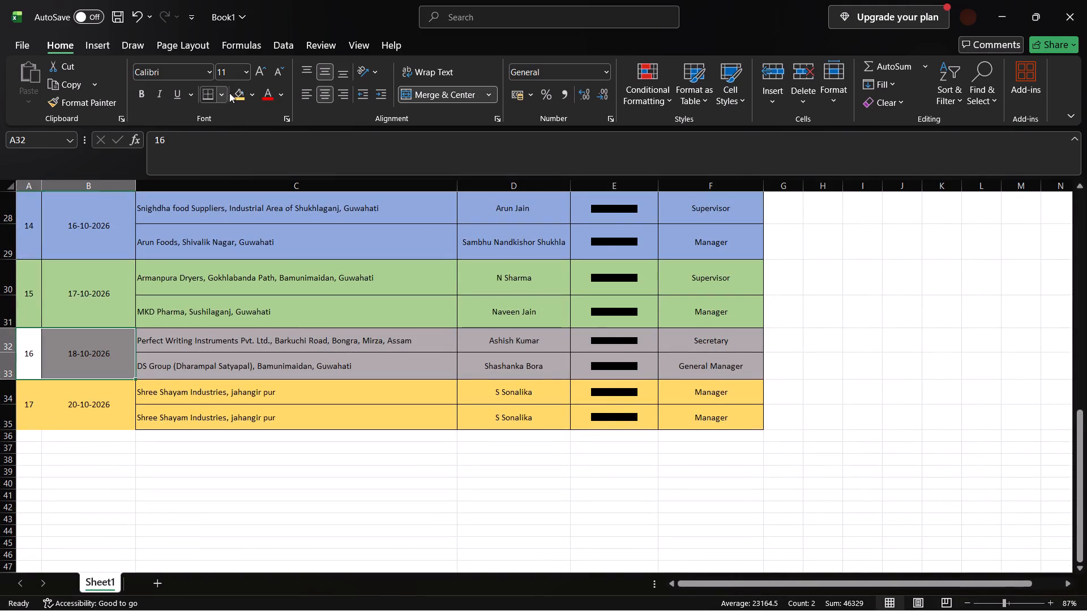
click(251, 92)
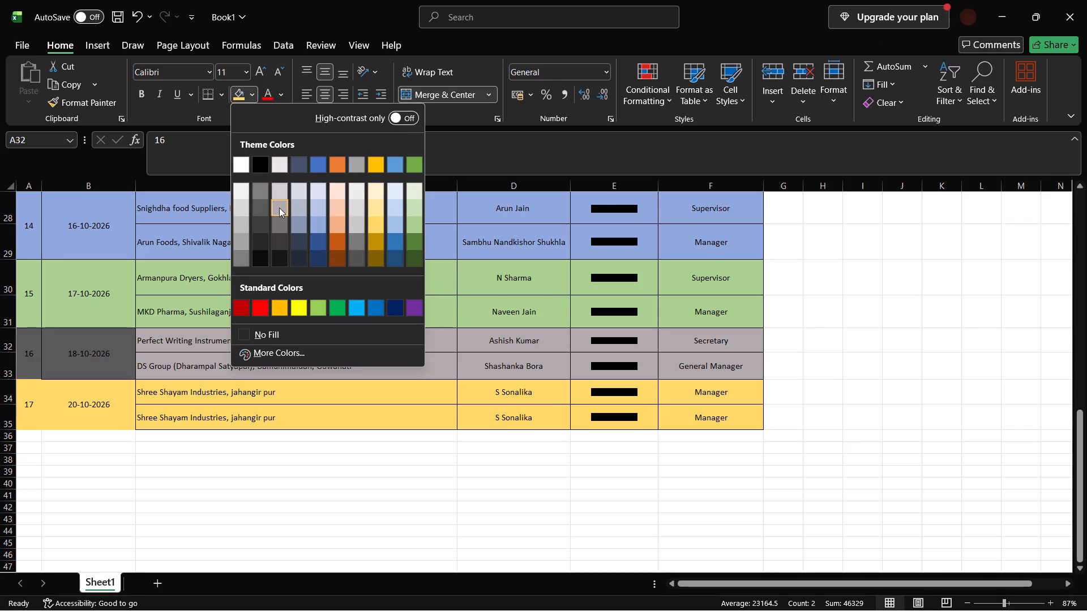
click(281, 208)
Apply All Borders to A34:F46, covering entry 17 and the empty rows below it.
drag(31, 403, 100, 399)
click(100, 399)
drag(36, 411, 684, 518)
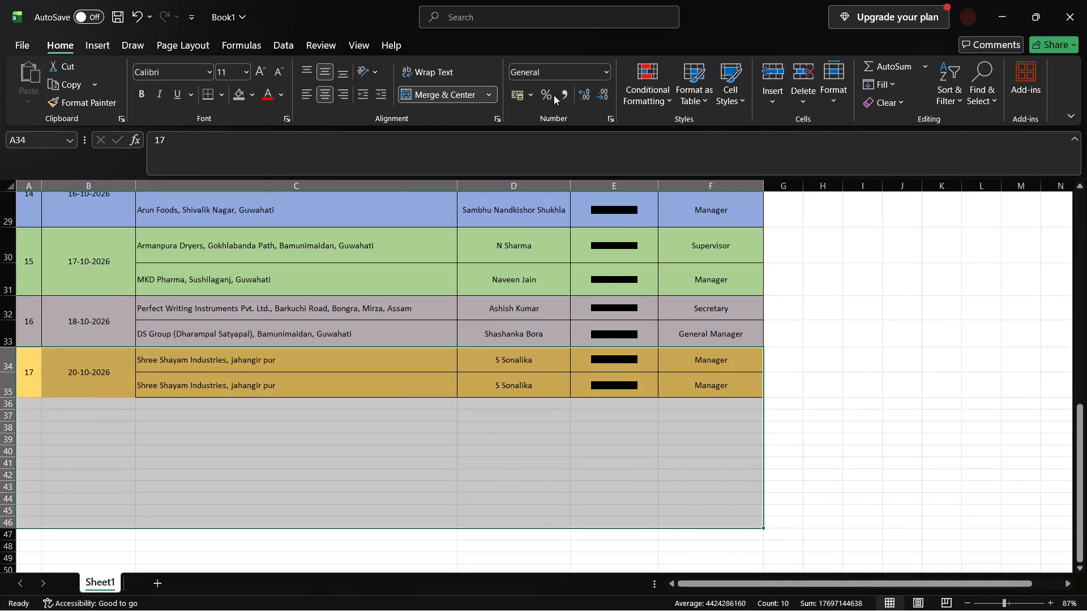
click(578, 19)
click(529, 59)
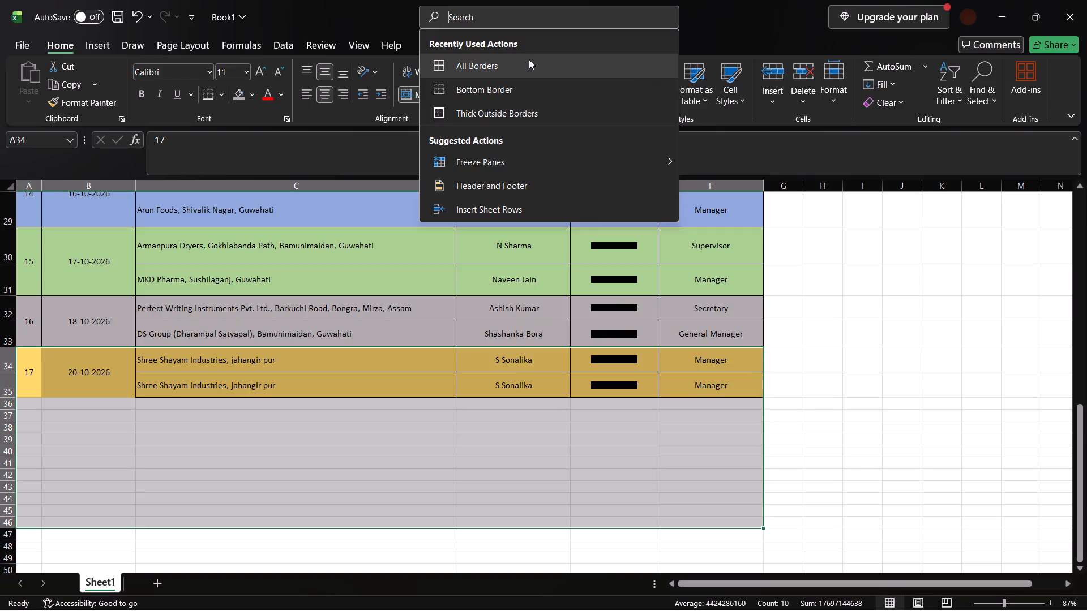
click(160, 432)
scroll(160, 432, up, 1)
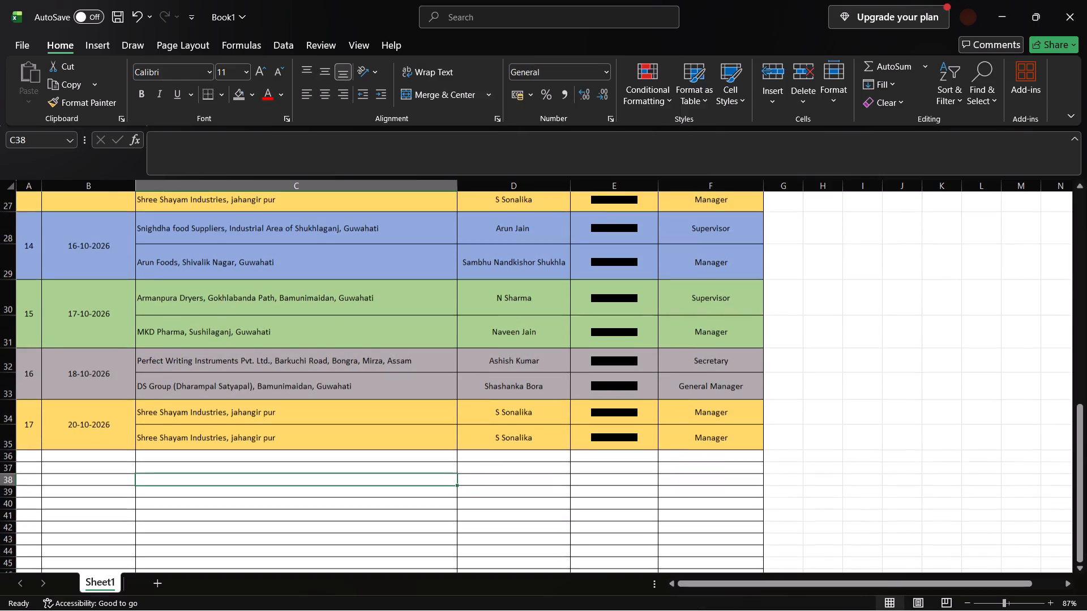
scroll(160, 432, up, 1)
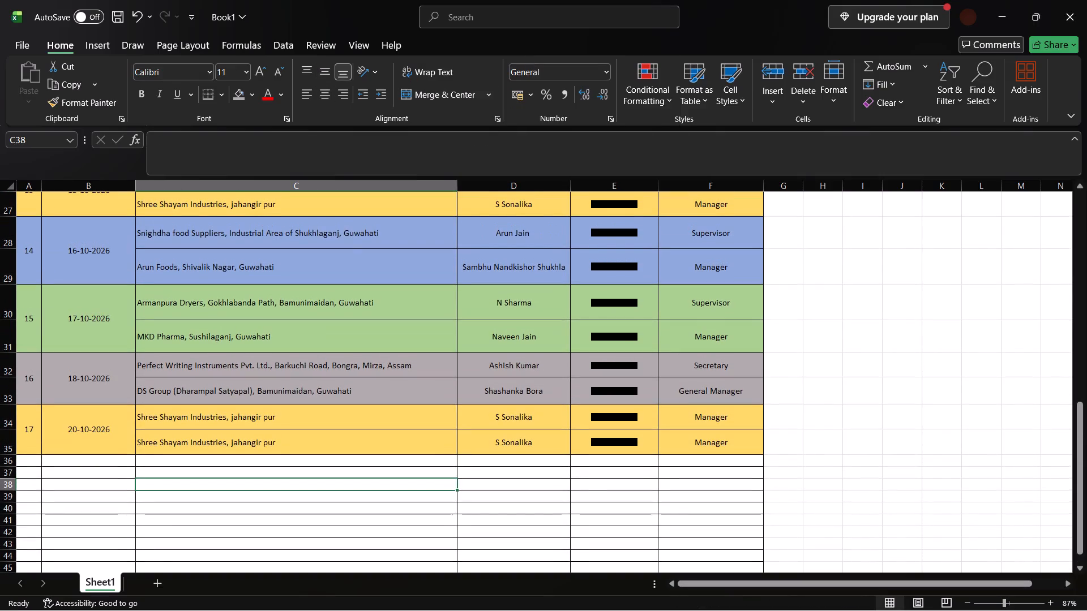